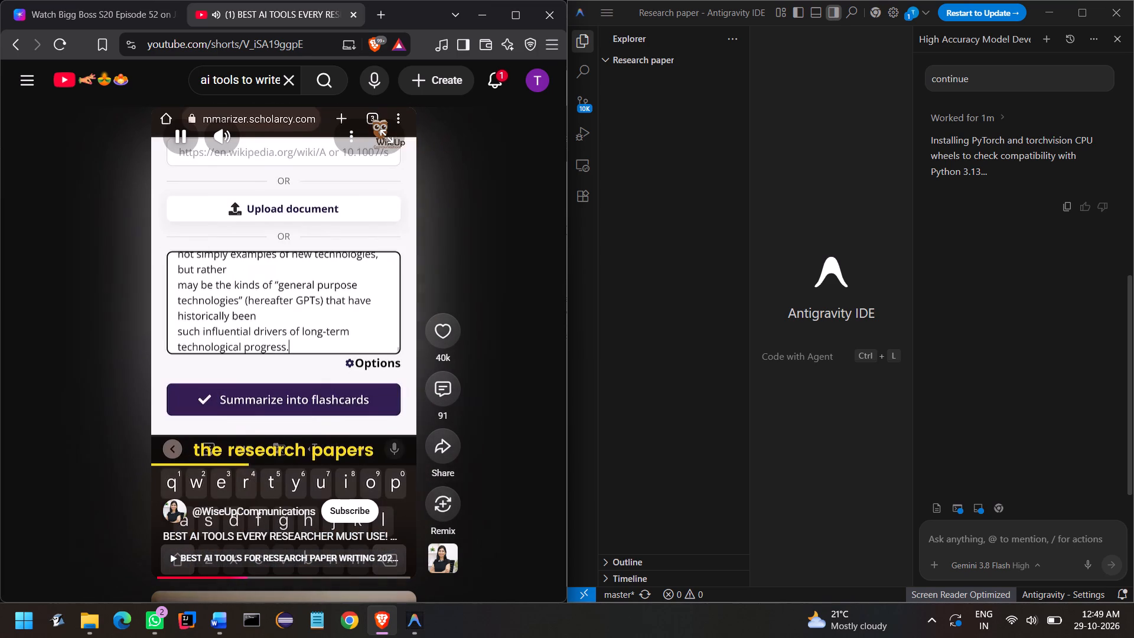
key("space")
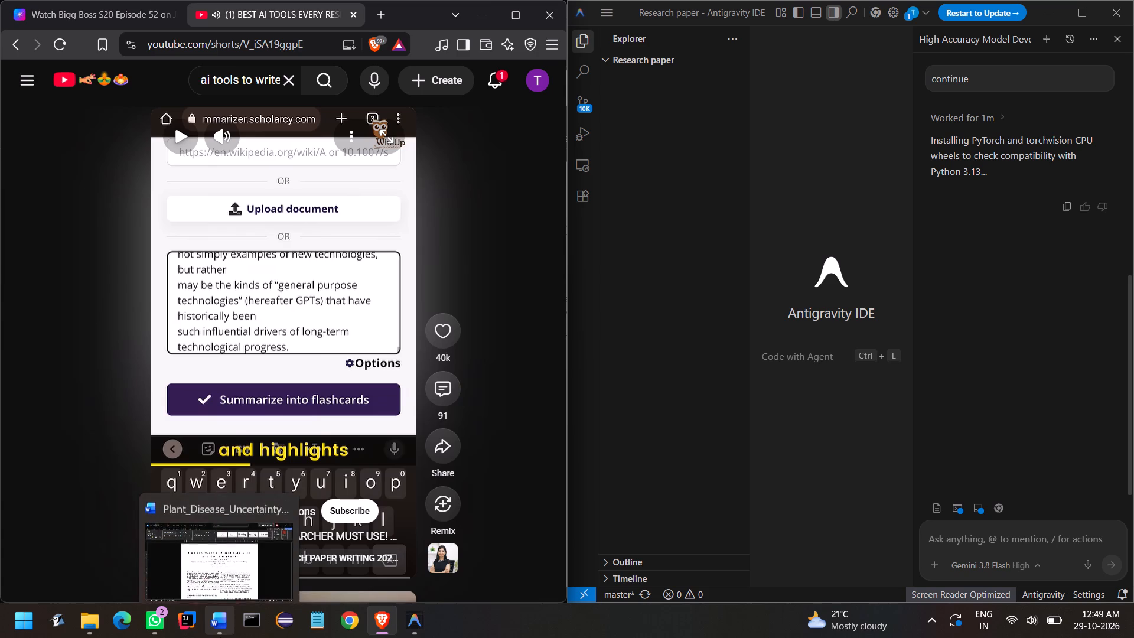
Switch to the Plant_Disease_Uncertainty_IEEE_Paper_updated document in Word and read its abstract, introduction and related work sections.
left_click(235, 567)
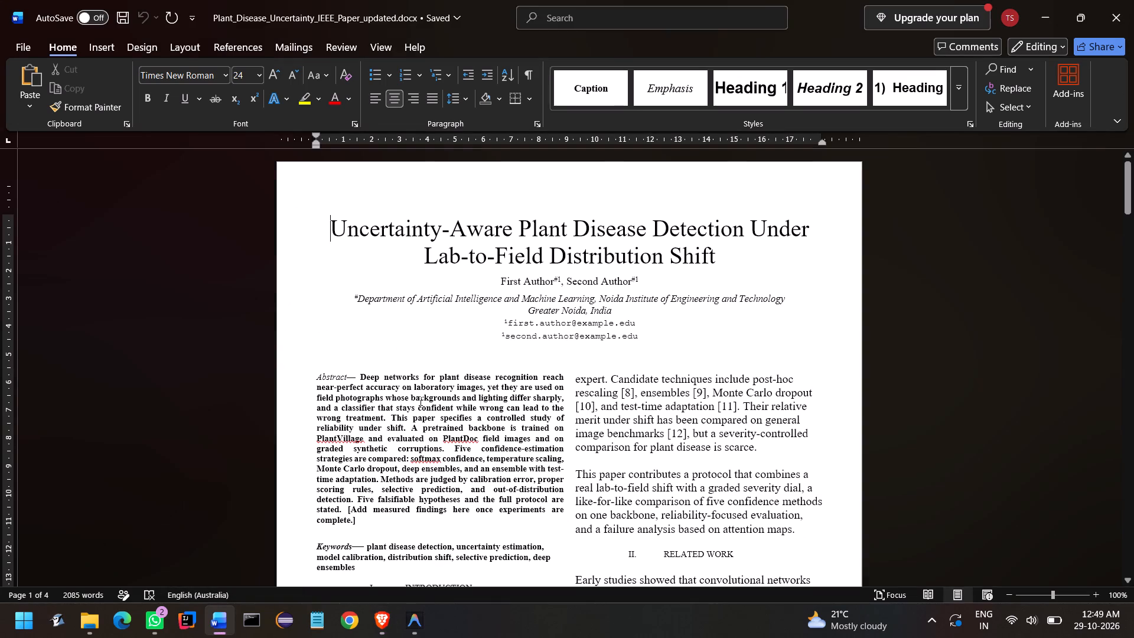
scroll(419, 401, "down", 1)
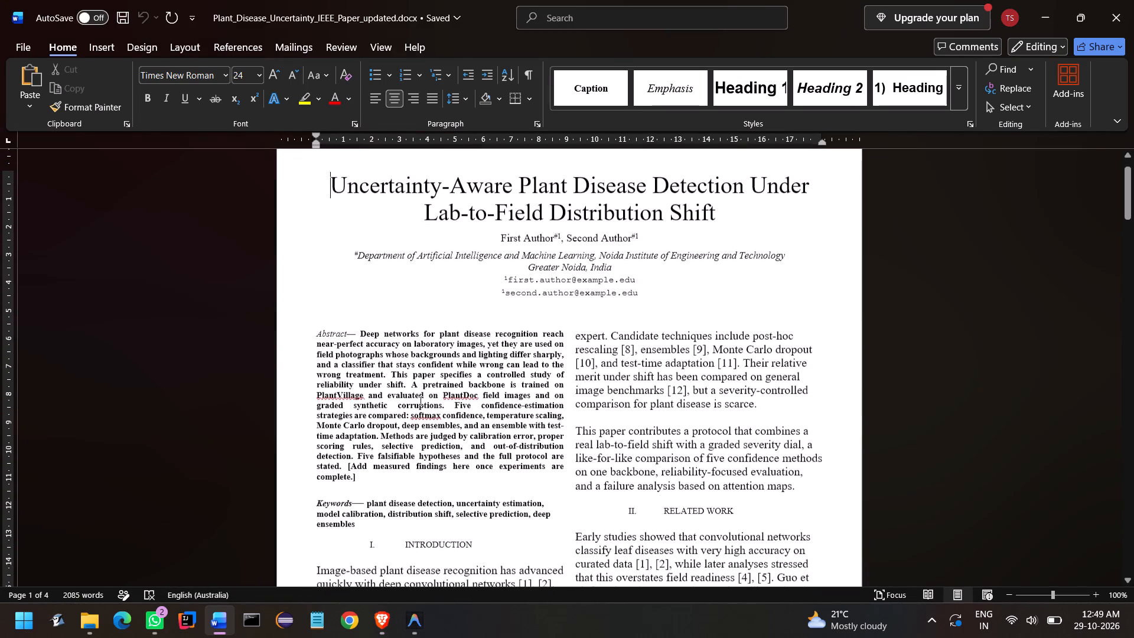
scroll(419, 401, "down", 1)
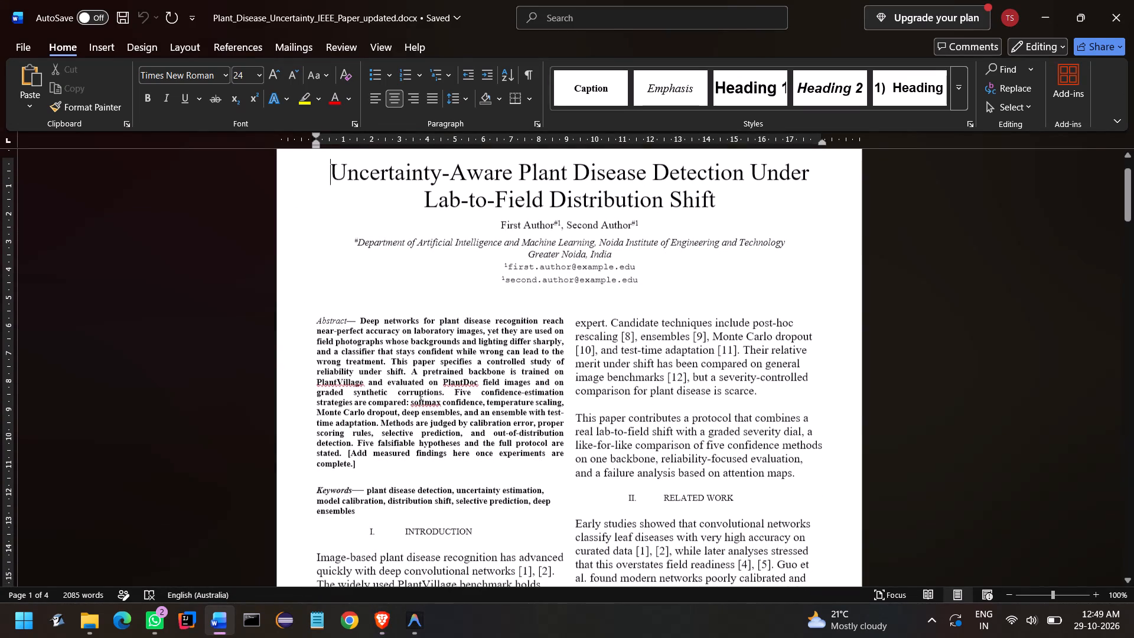
scroll(419, 401, "down", 1)
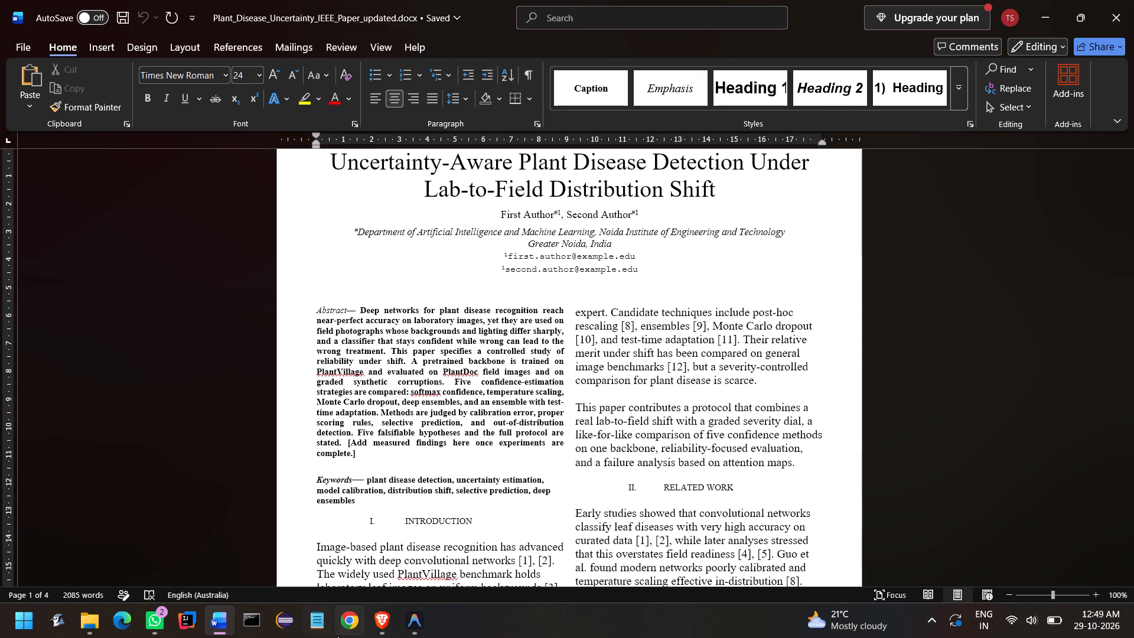
left_click(365, 628)
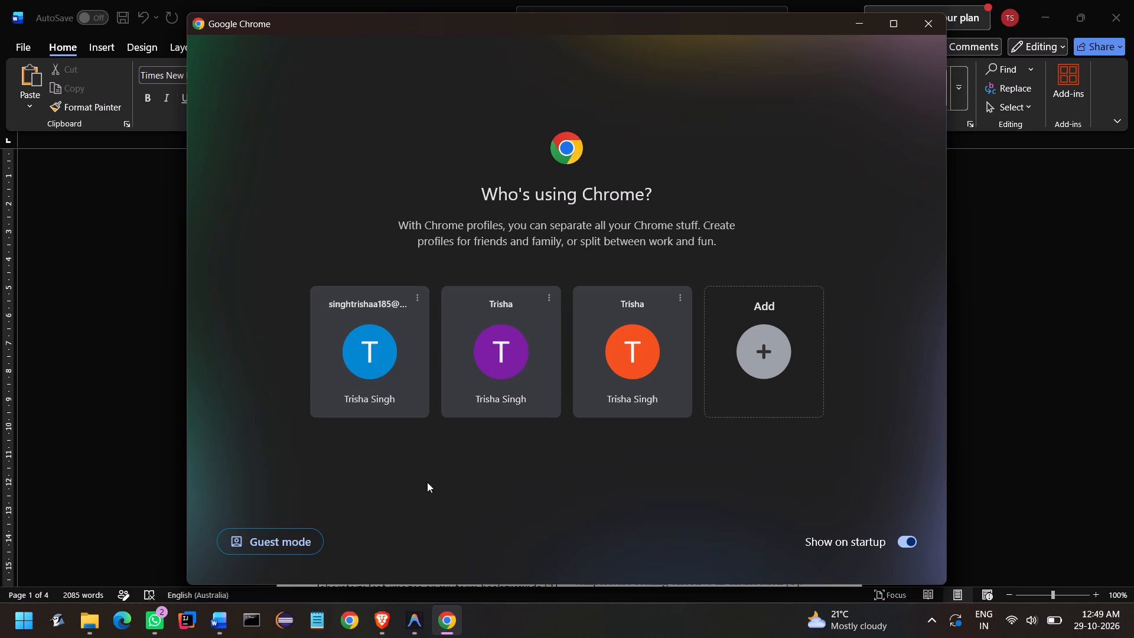
left_click(128, 409)
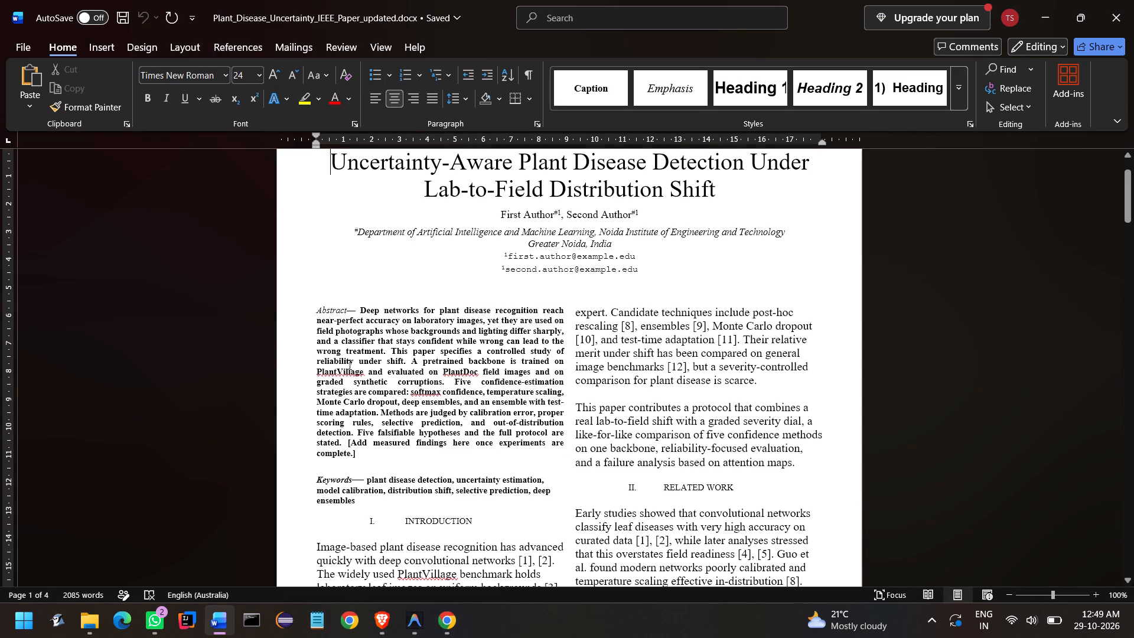
scroll(348, 364, "down", 1)
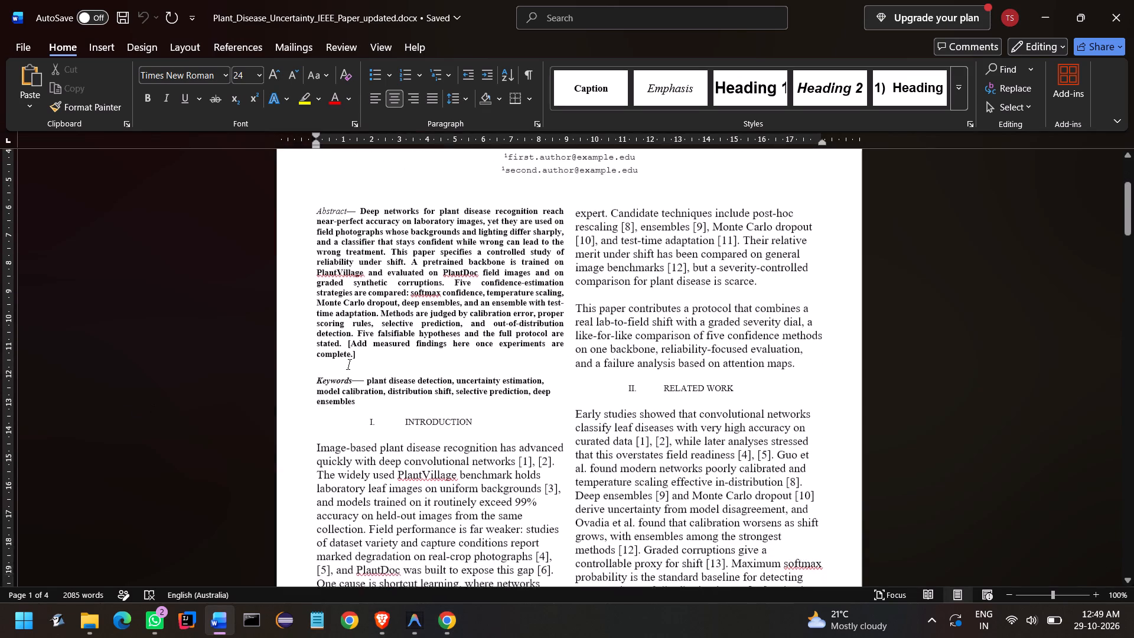
scroll(348, 364, "down", 1)
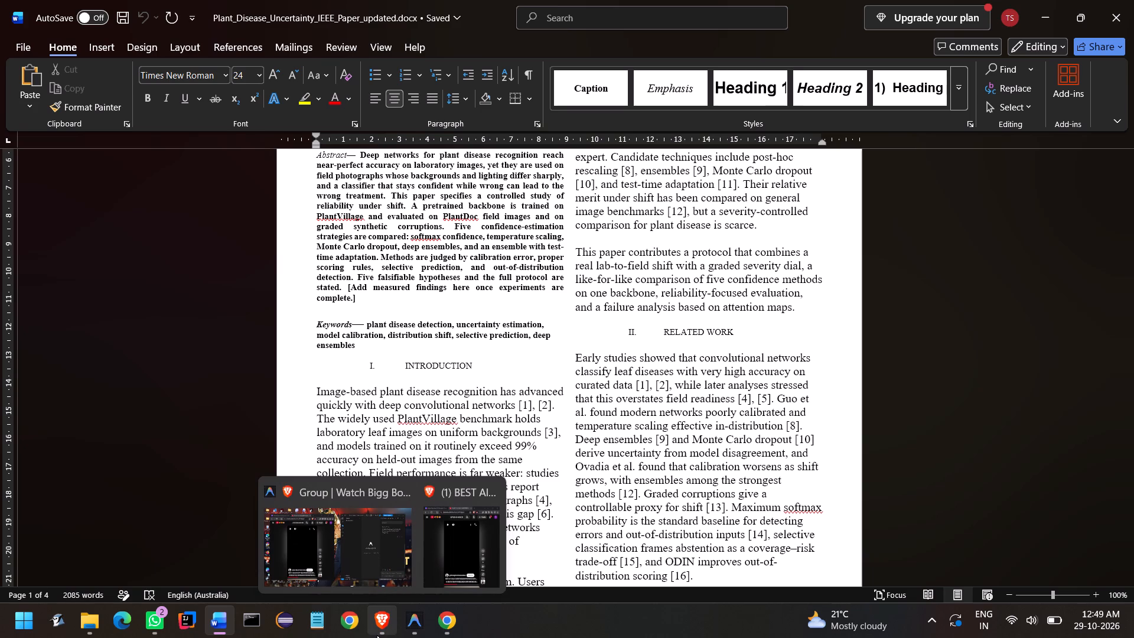
Open Chrome with the purple profile, search Google for "paperpal" and open Paperpal's Best Plagiarism Checker result.
left_click(336, 626)
left_click(489, 399)
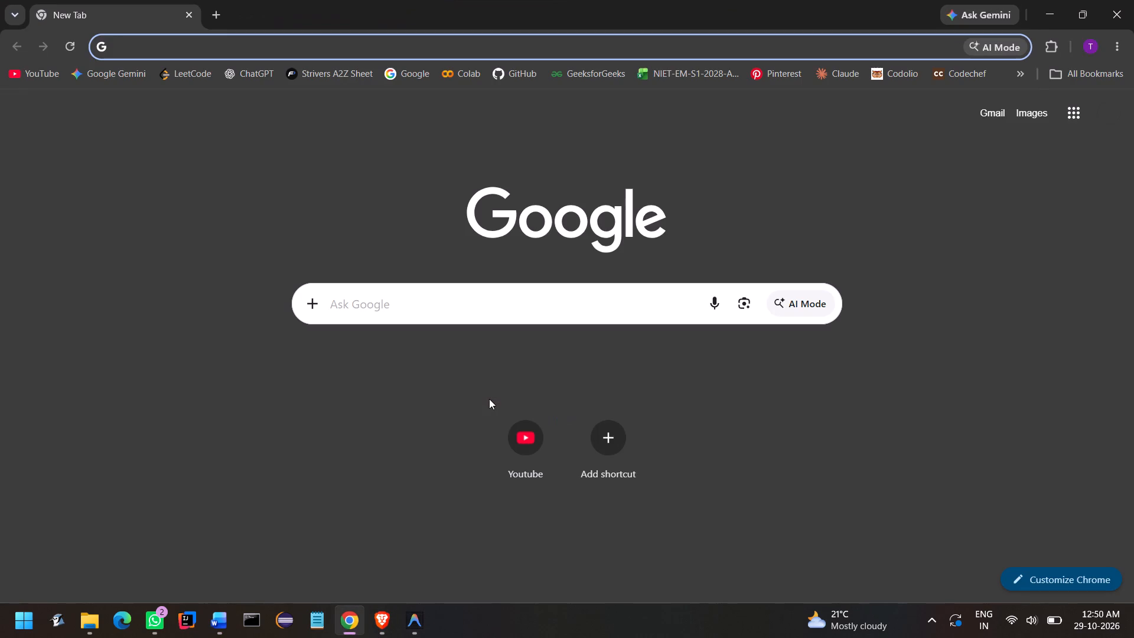
type("paperpal")
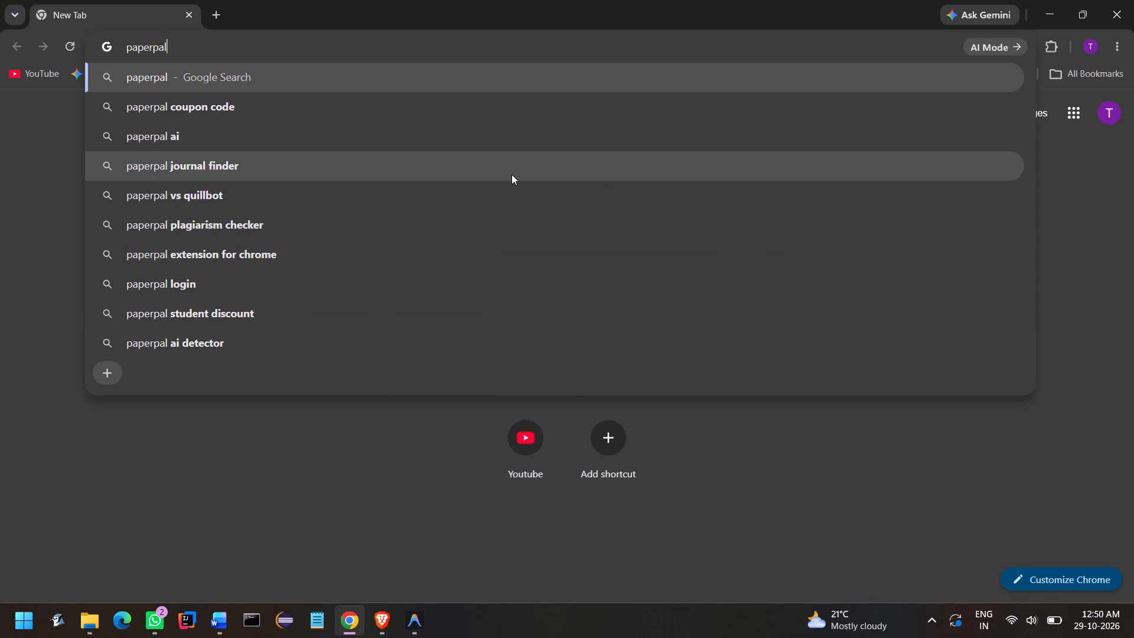
key("Return")
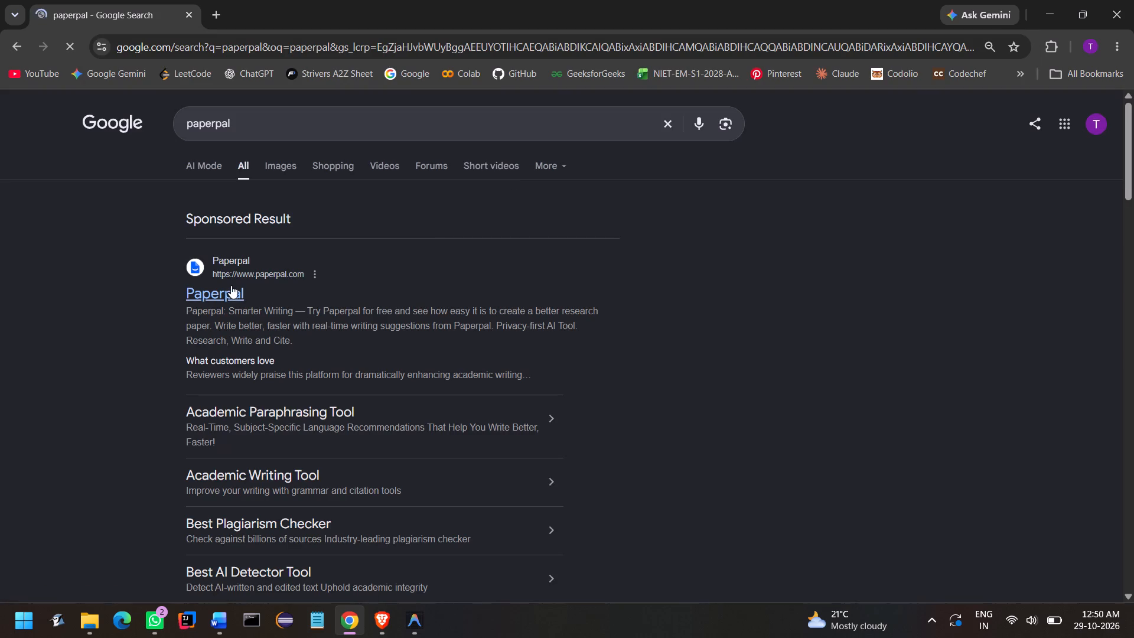
scroll(275, 470, "down", 1)
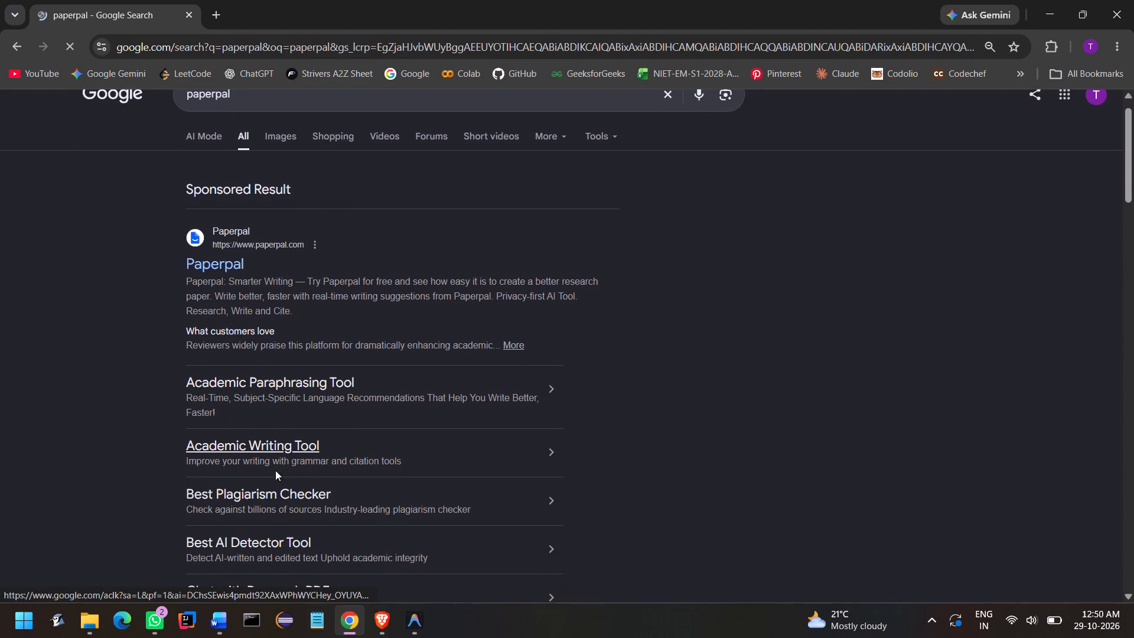
left_click(274, 491)
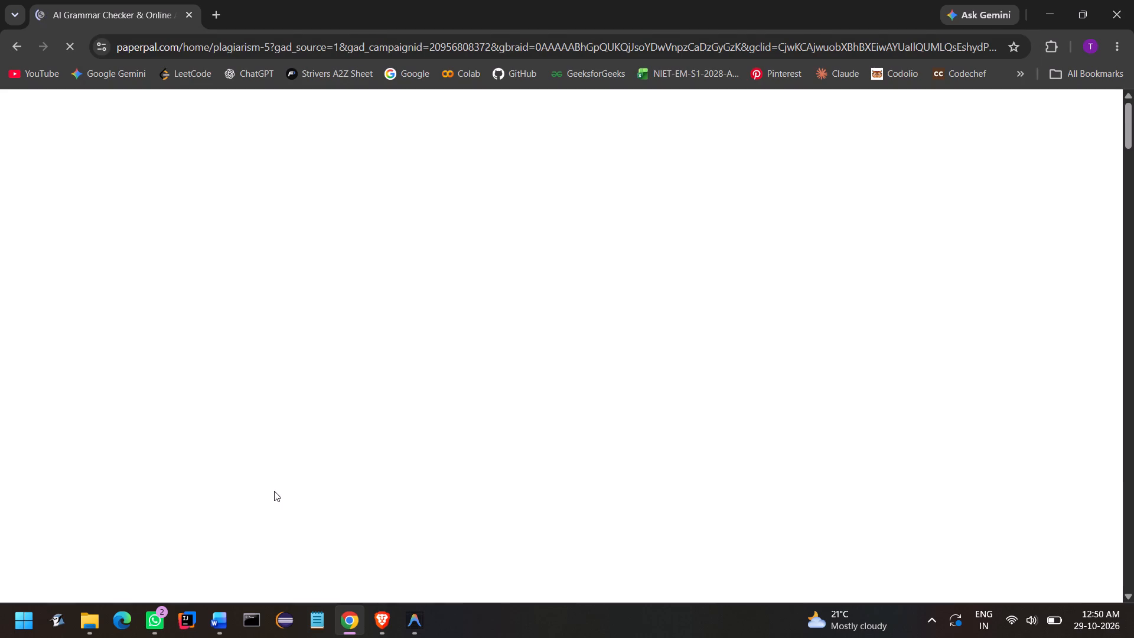
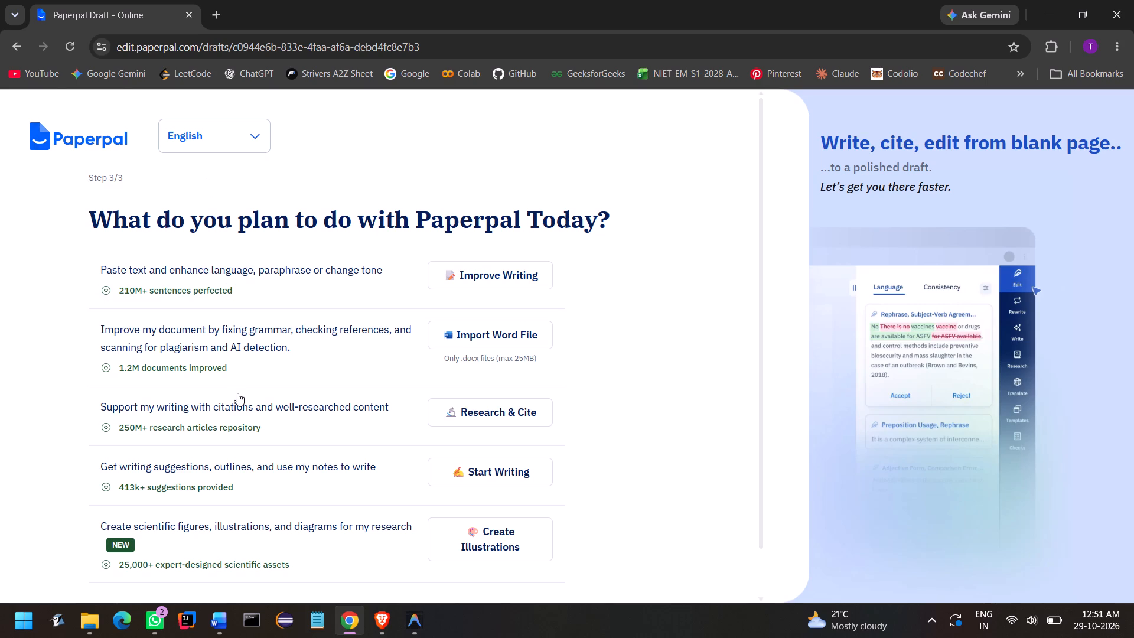
Import Plant_Disease_Uncertainty_IEEE_Paper_updated.docx from Downloads into Paperpal, start editing and skim the document down to its methodology section.
scroll(237, 393, "down", 6)
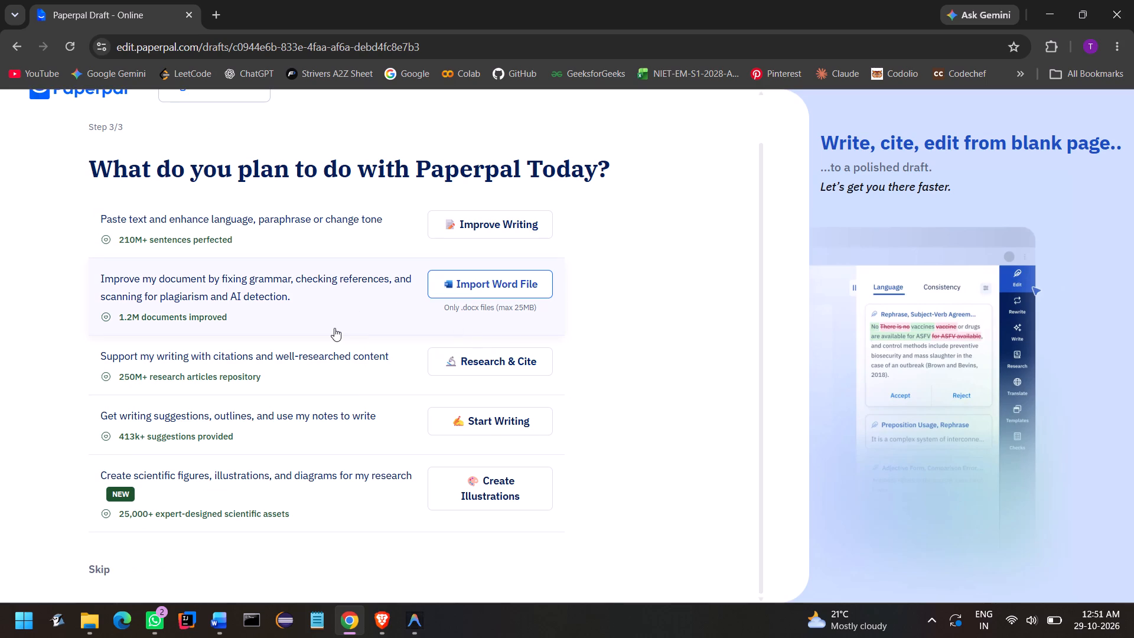
scroll(334, 328, "up", 4)
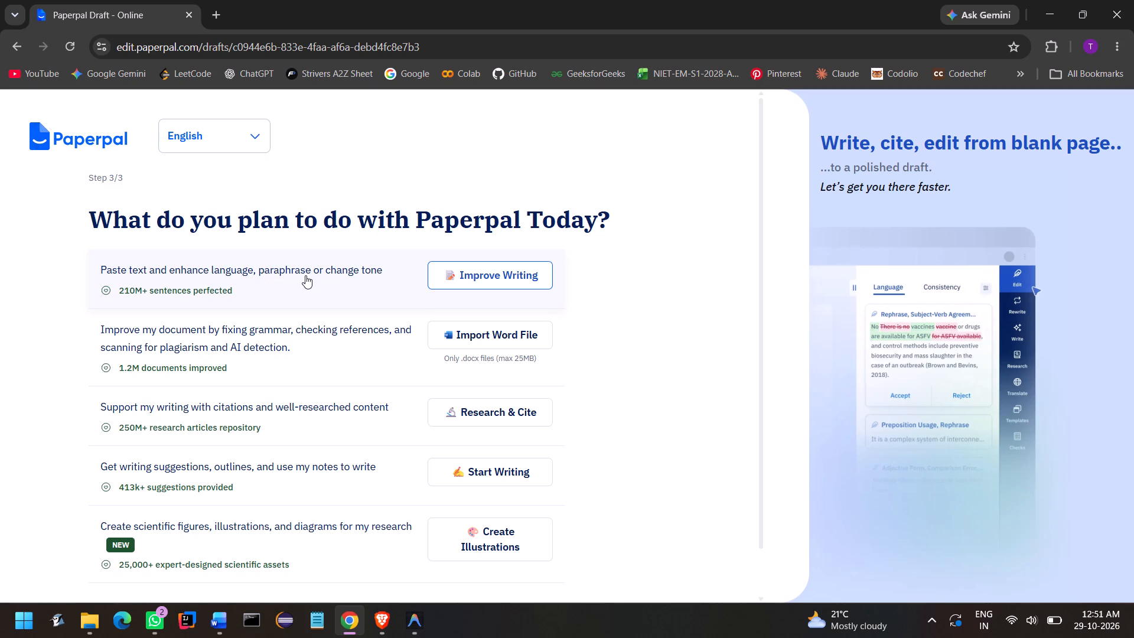
left_click(458, 337)
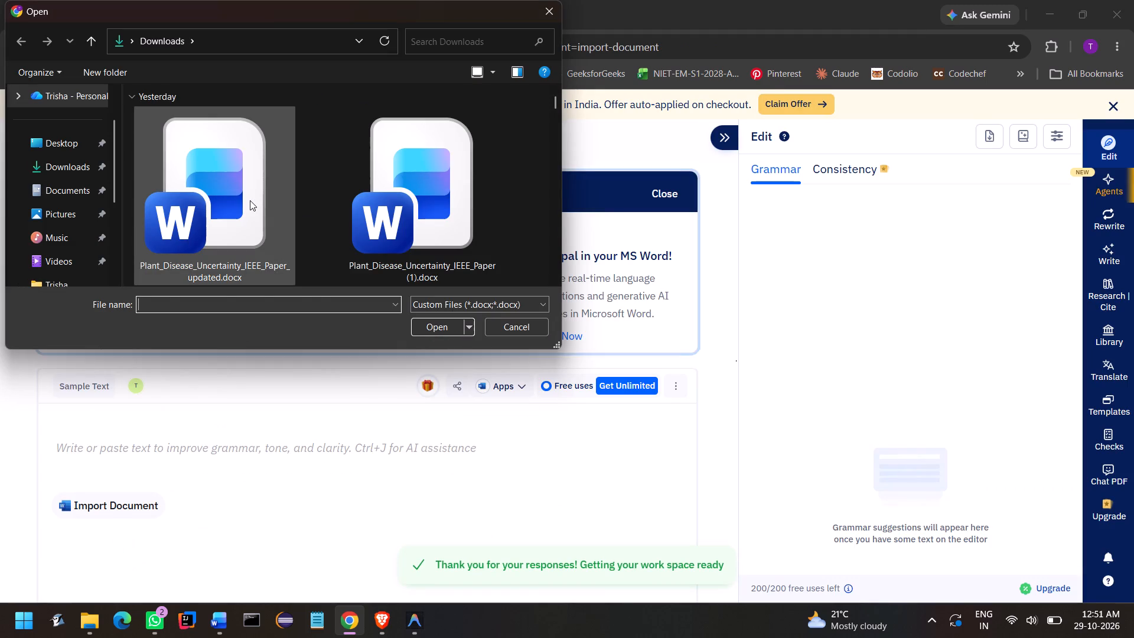
left_click(250, 200)
left_click(433, 324)
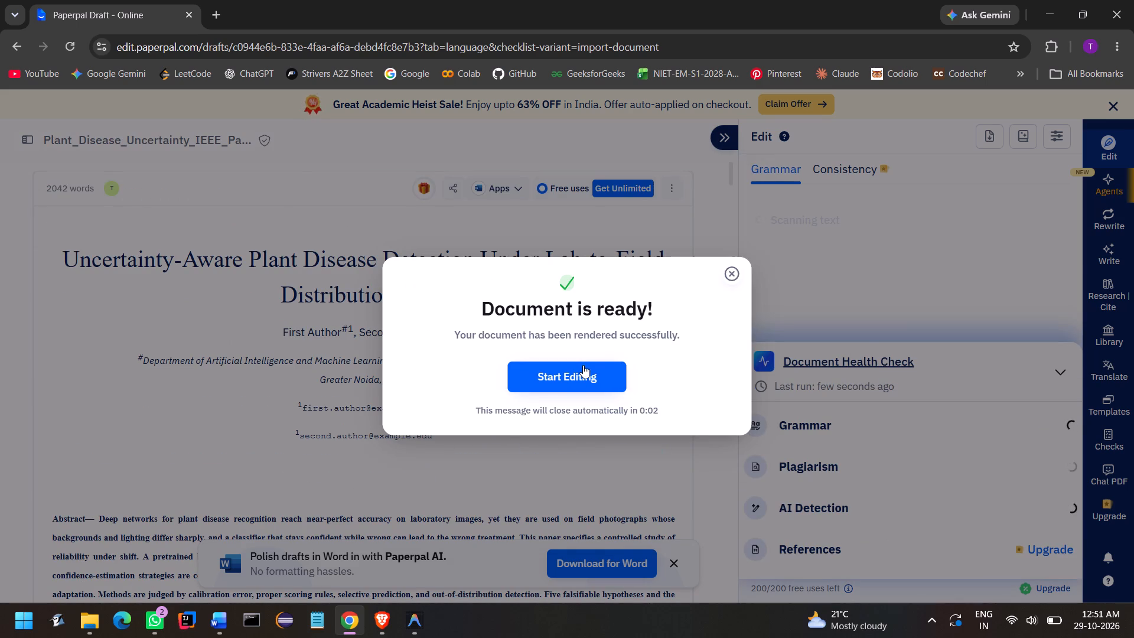
left_click(581, 374)
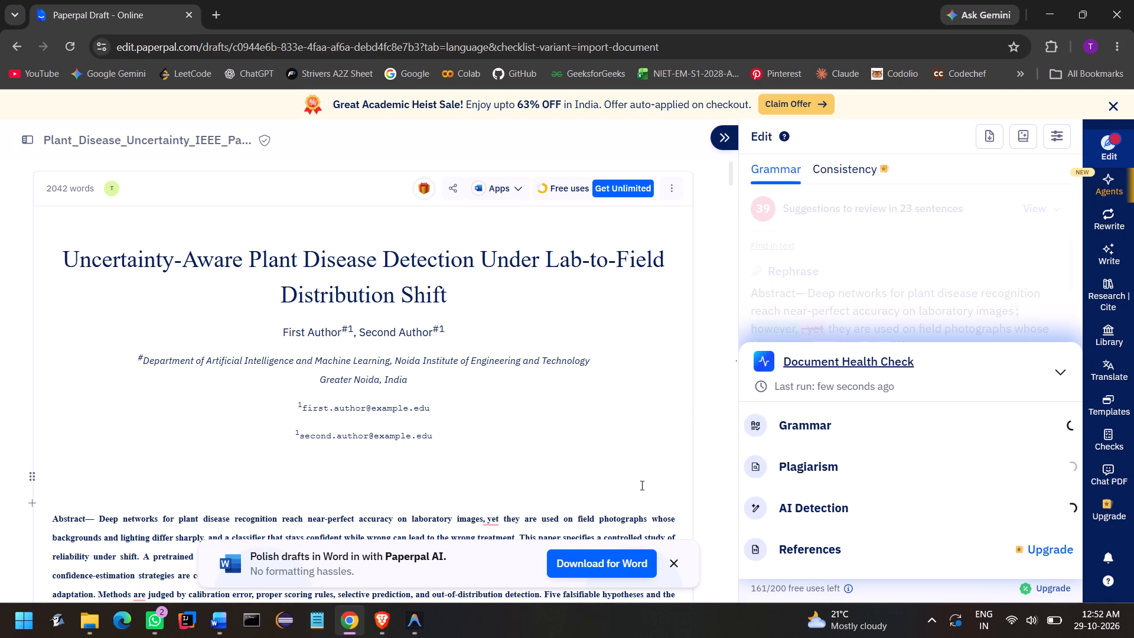
scroll(641, 485, "down", 6)
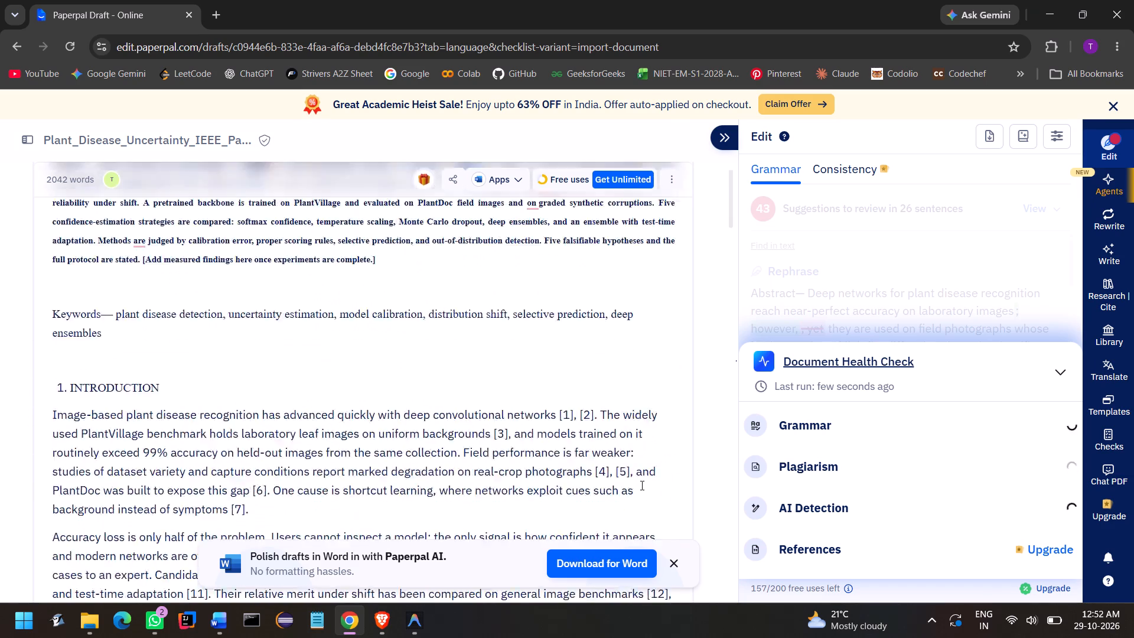
scroll(641, 485, "down", 2)
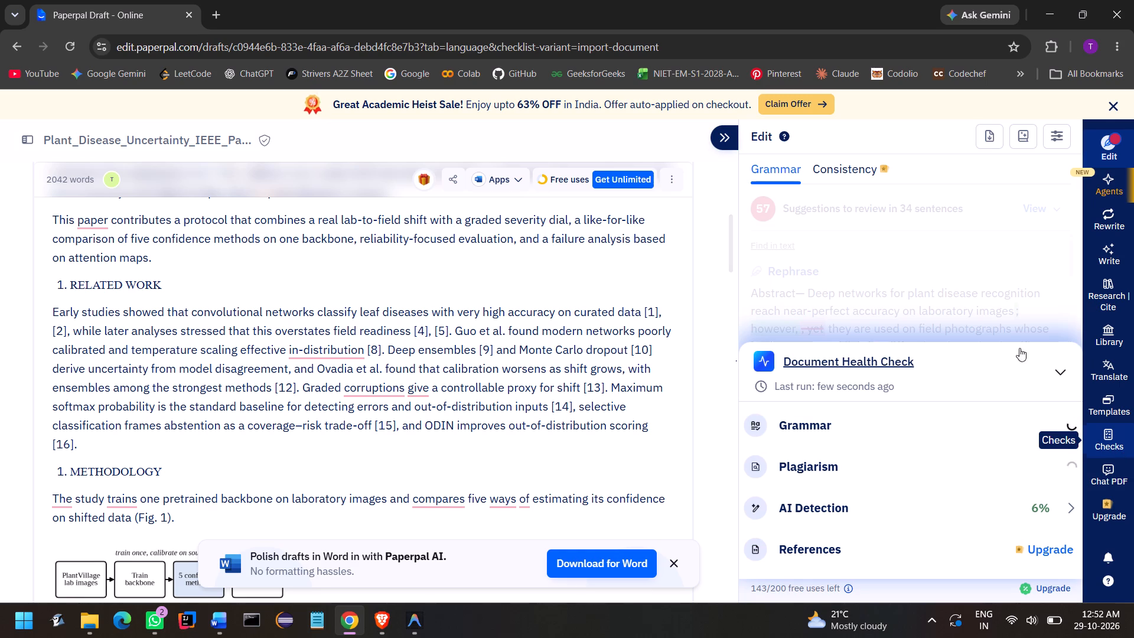
Search Google in a new tab for "plagiarism checker for research paper" and open Paperpal's Free Plagiarism Checker For Students and Researchers result.
left_click(219, 15)
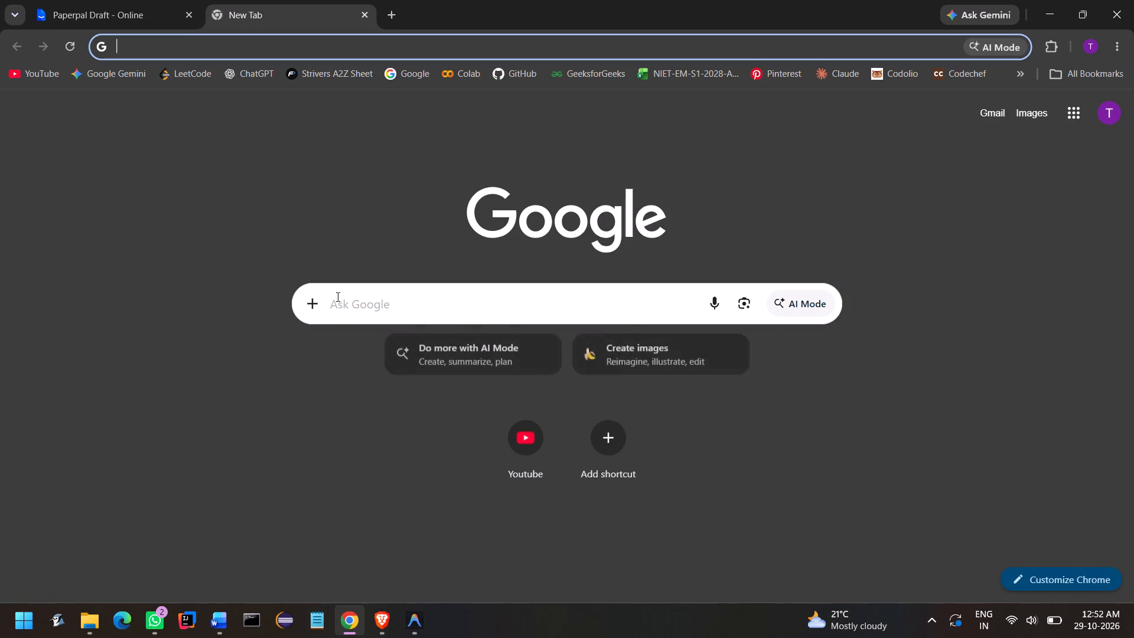
left_click(338, 297)
type("plagarism")
key("space")
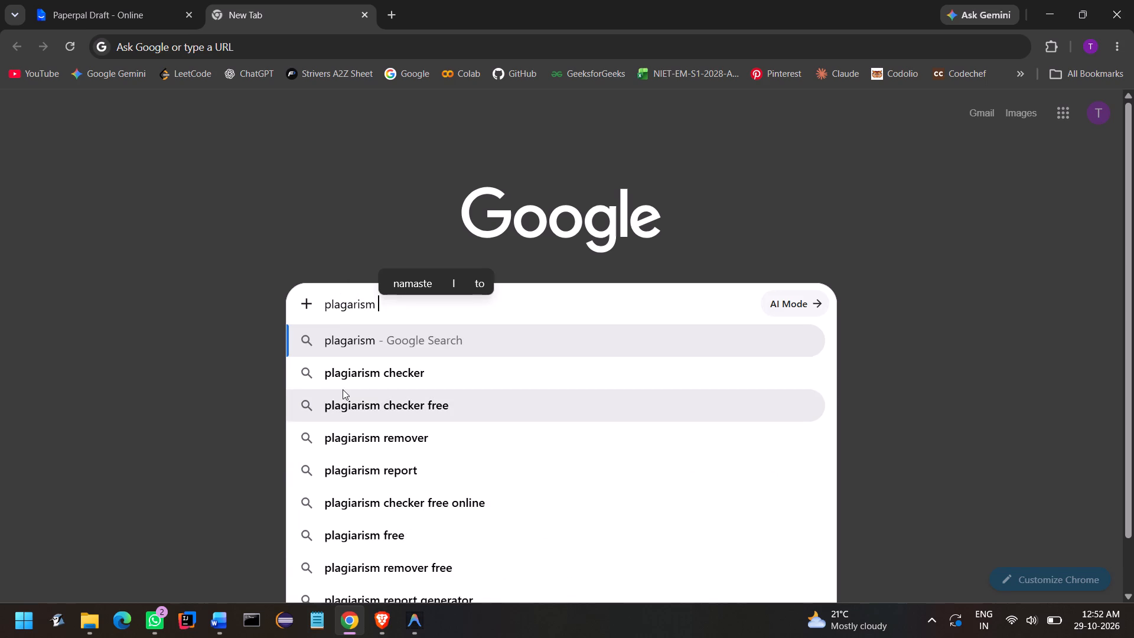
left_click(343, 374)
key("d")
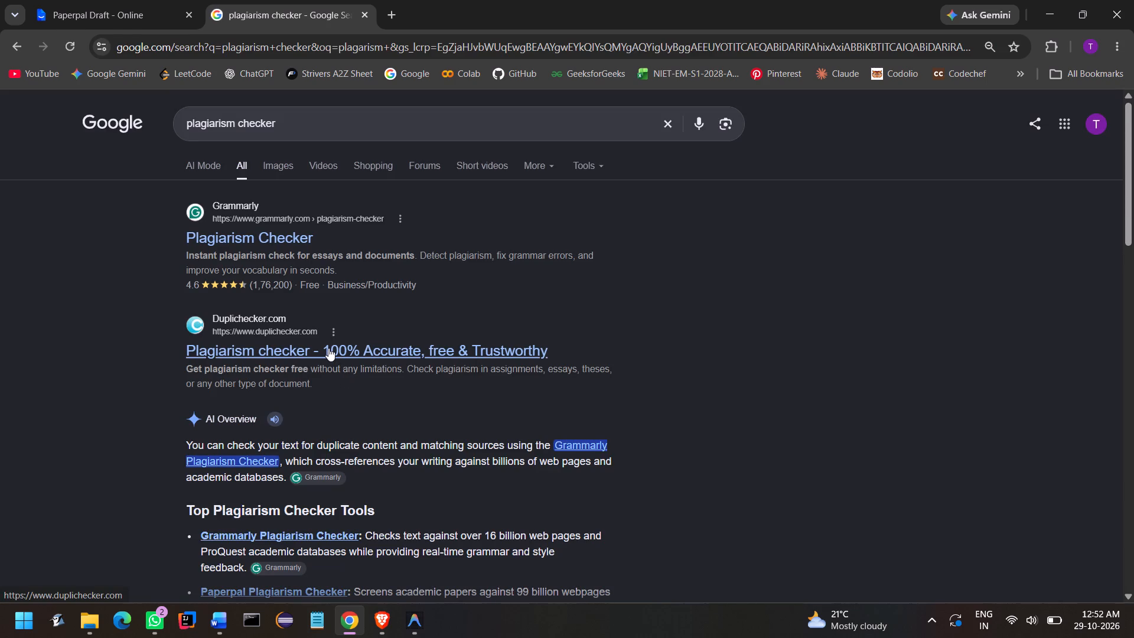
left_click(383, 123)
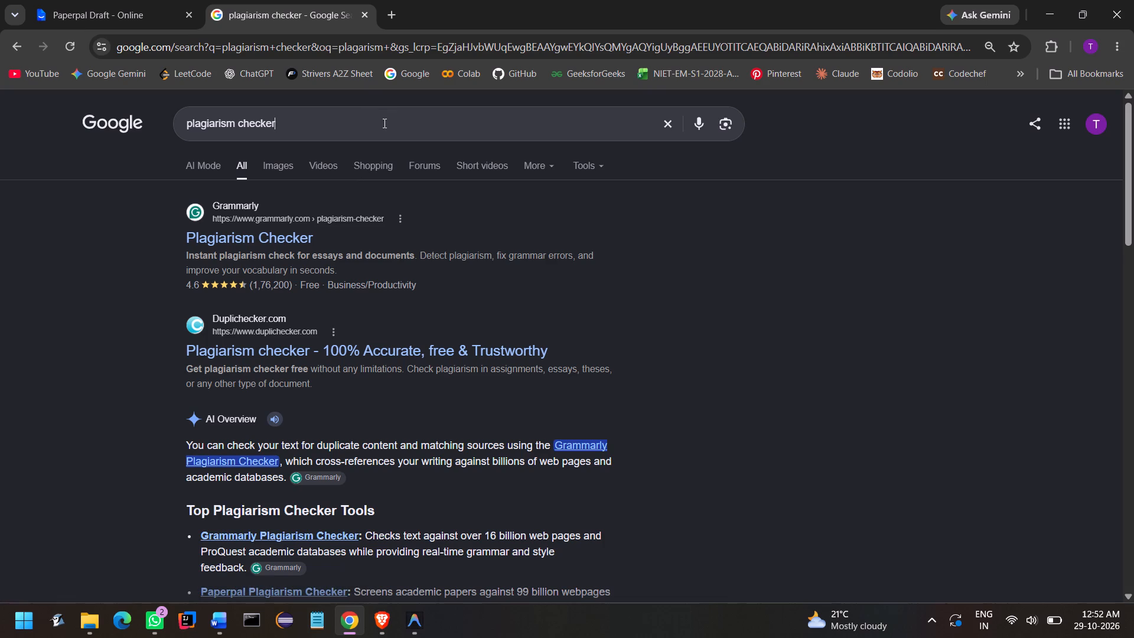
key("space")
type("for")
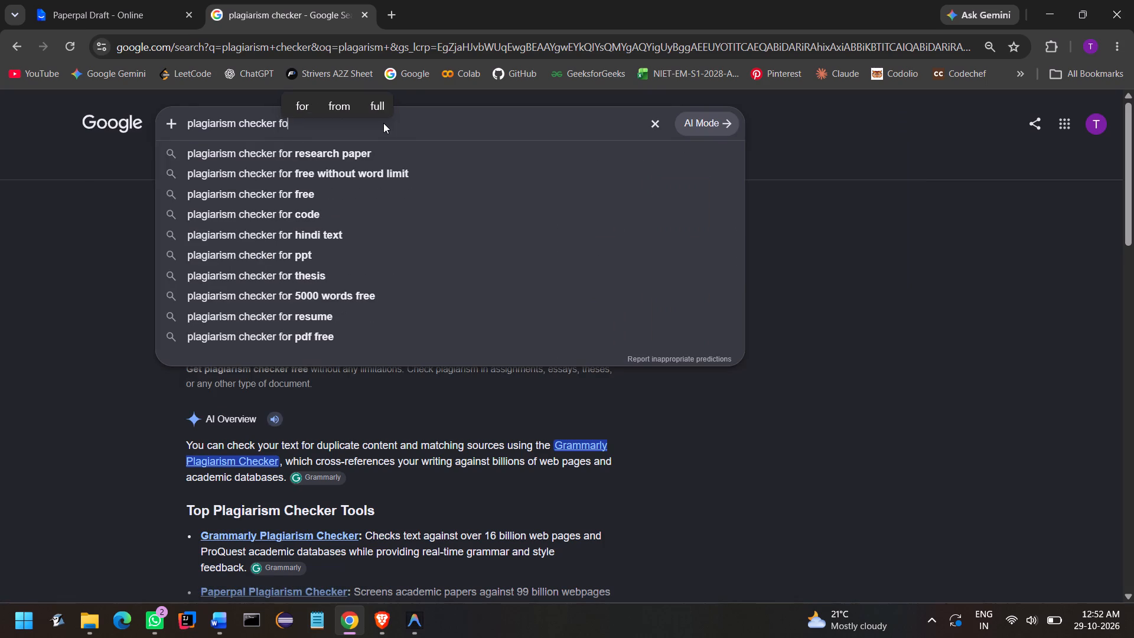
key("space")
left_click(376, 150)
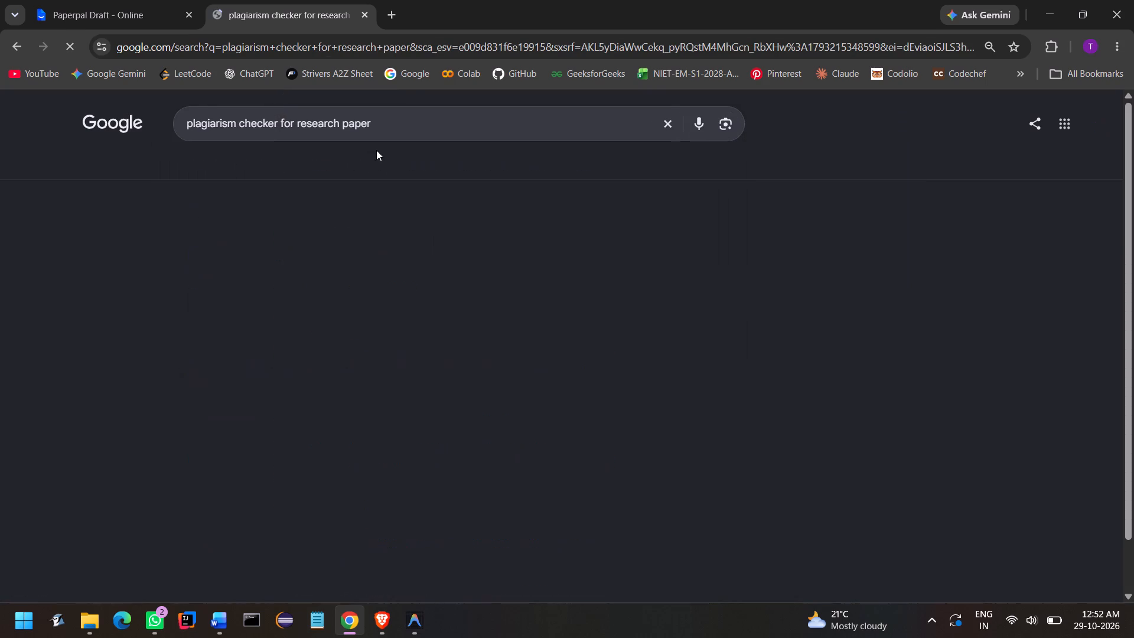
scroll(313, 477, "down", 1)
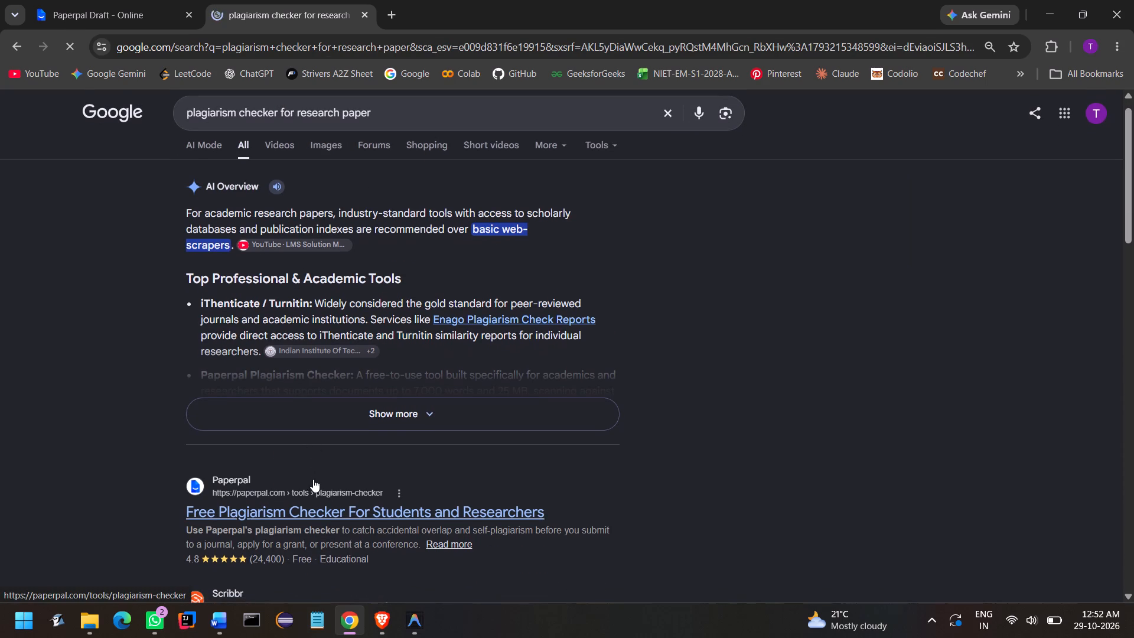
left_click(311, 506)
Return to the Paperpal draft, open its AI Detection report and review the highlighted paper text and the AI writing results.
left_click(130, 0)
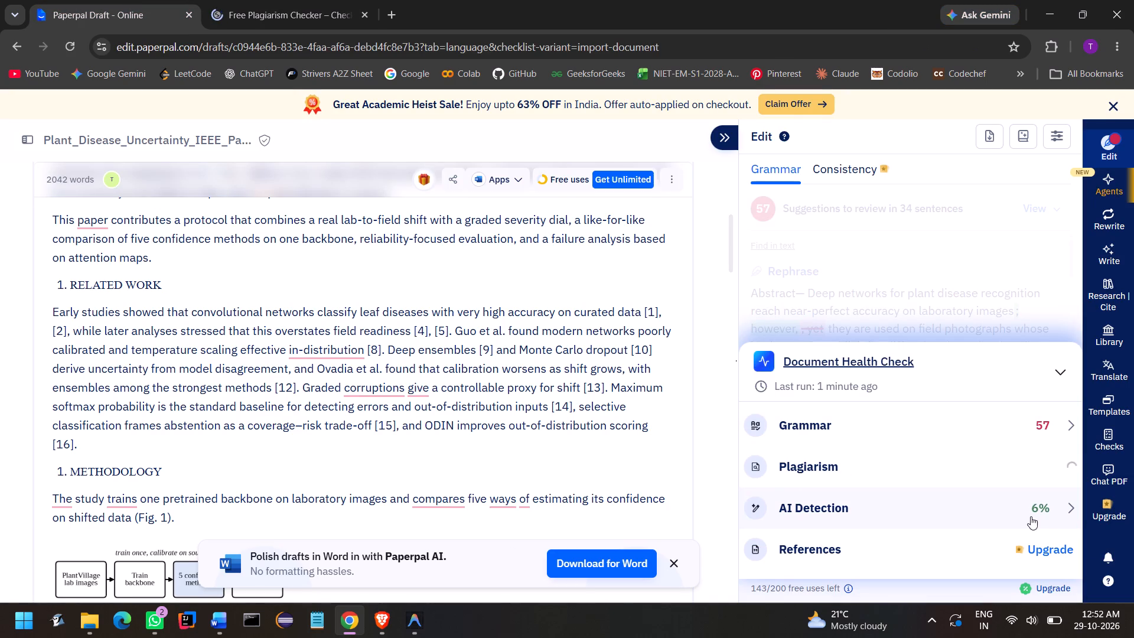
left_click(1069, 511)
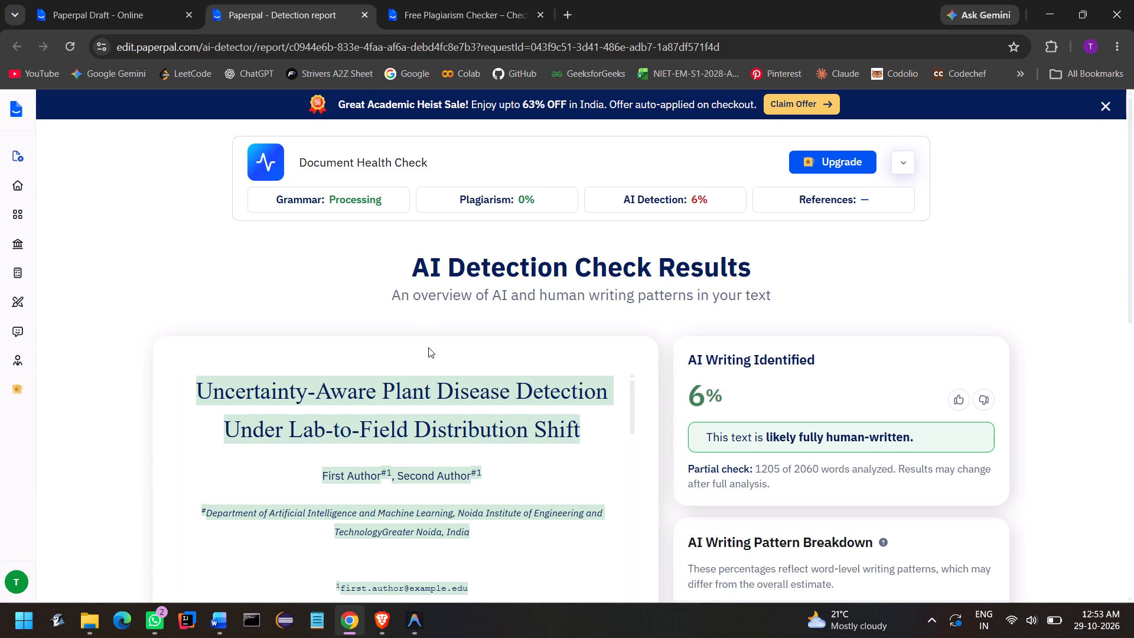
scroll(428, 347, "down", 2)
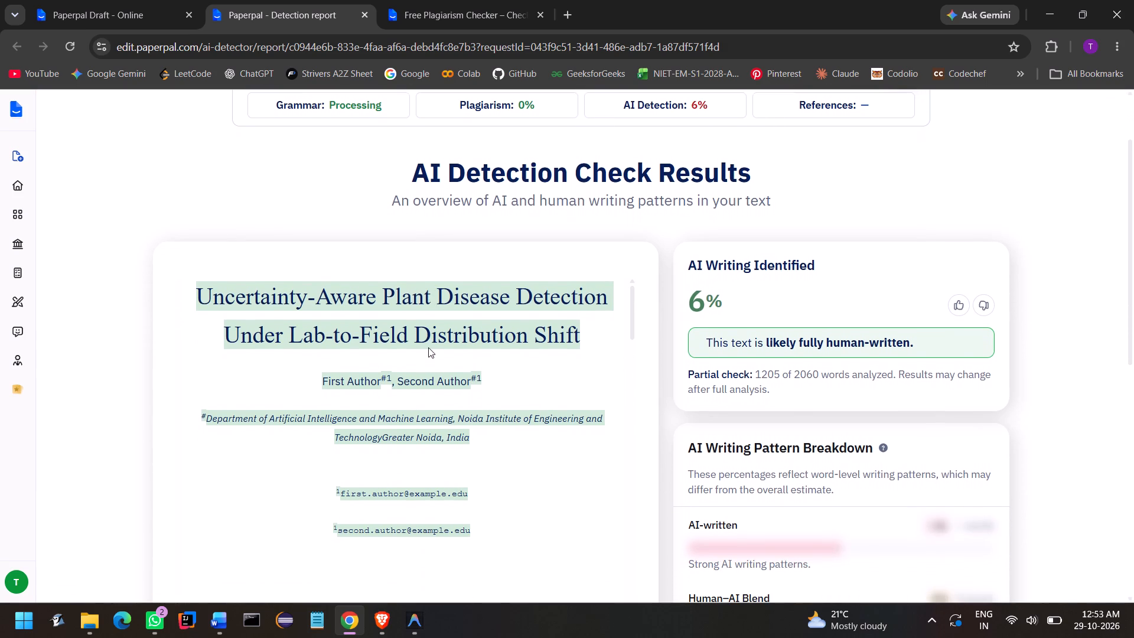
scroll(428, 347, "down", 1)
scroll(428, 347, "up", 4)
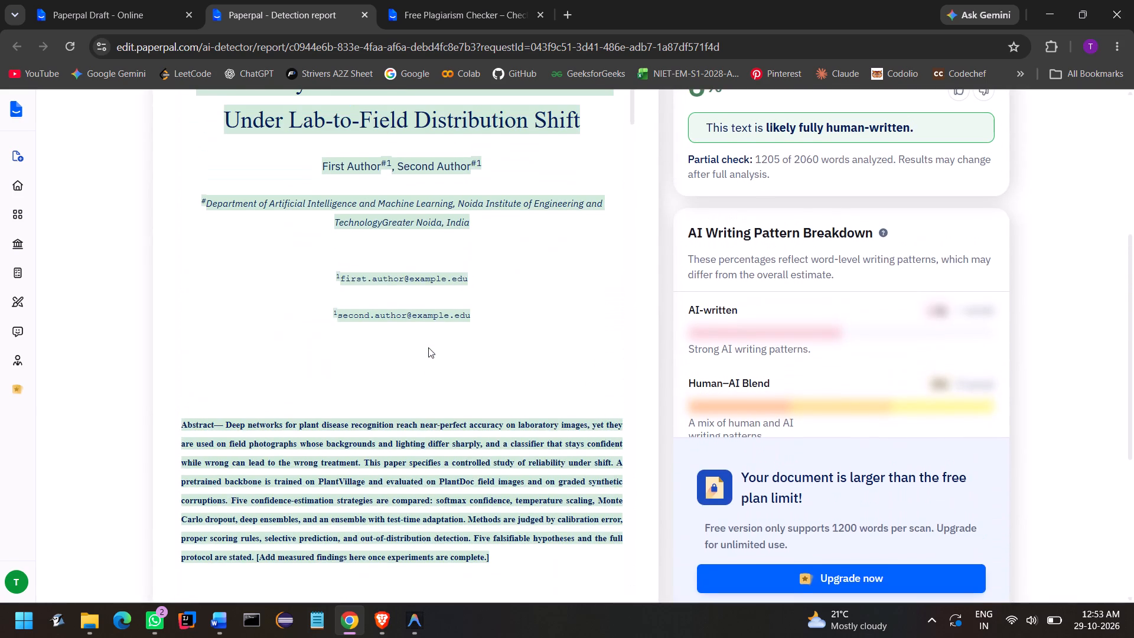
scroll(428, 347, "up", 1)
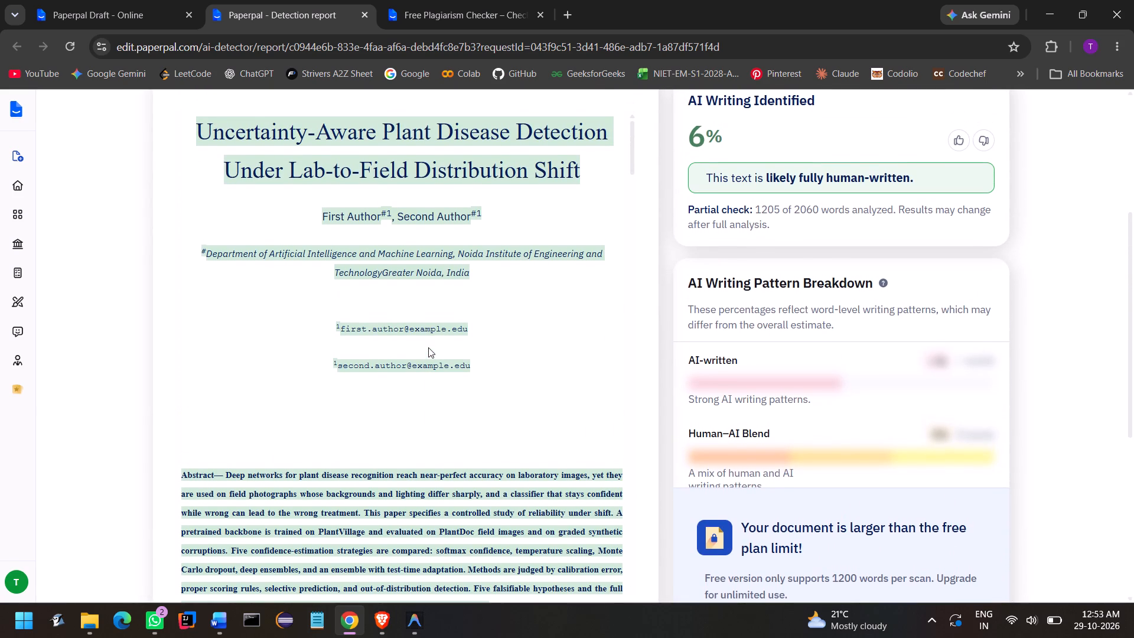
scroll(428, 347, "up", 1)
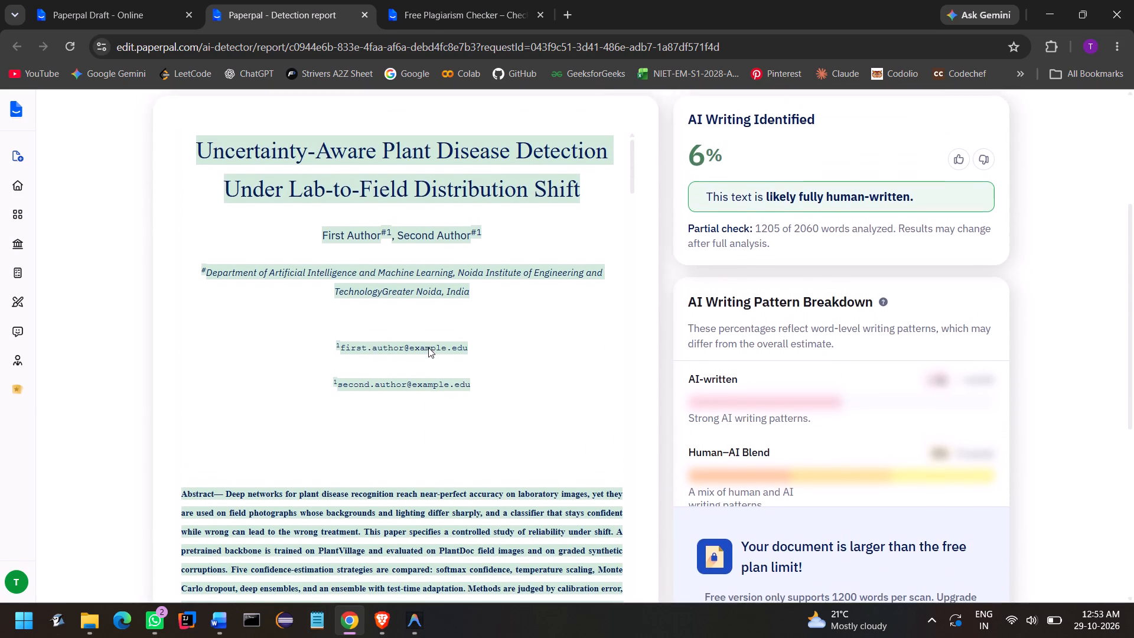
scroll(428, 347, "up", 1)
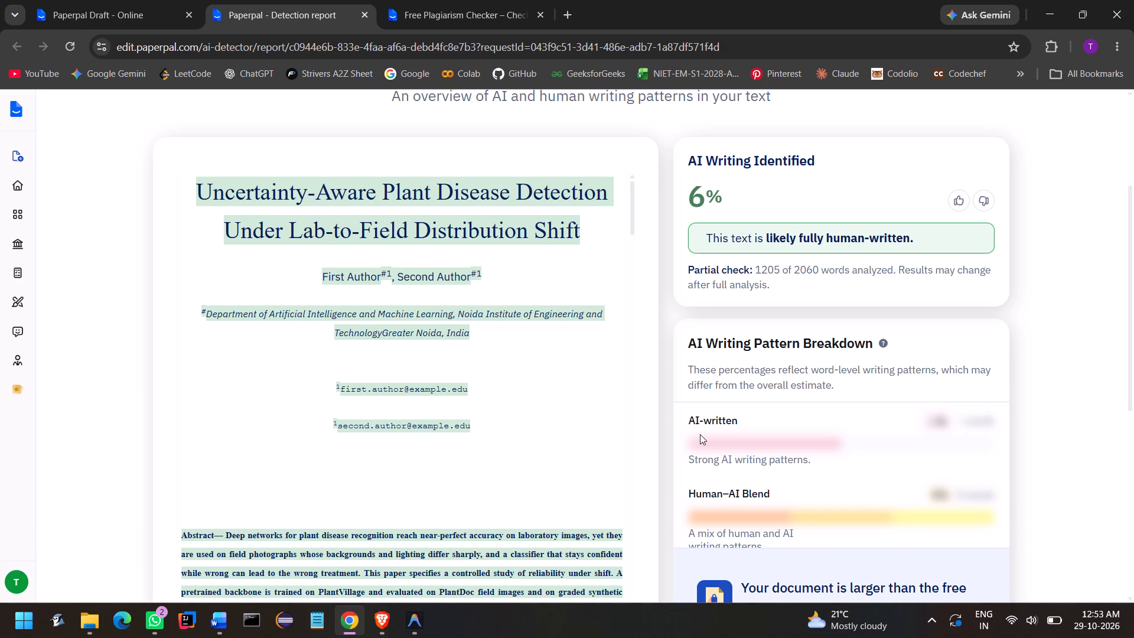
scroll(630, 332, "up", 4)
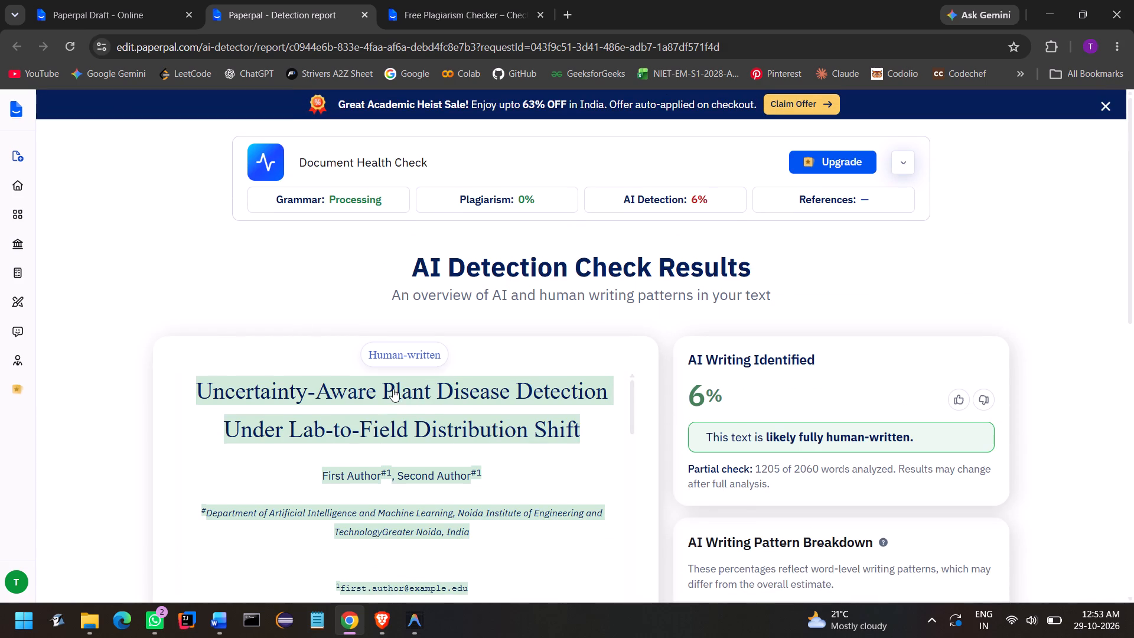
scroll(393, 389, "down", 2)
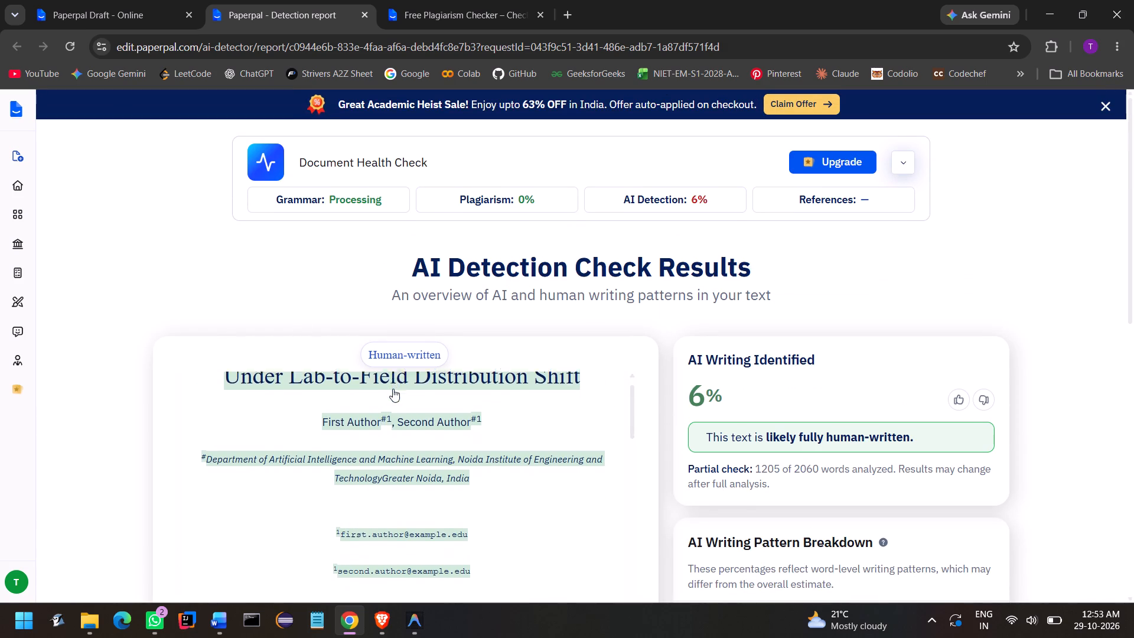
scroll(393, 389, "down", 3)
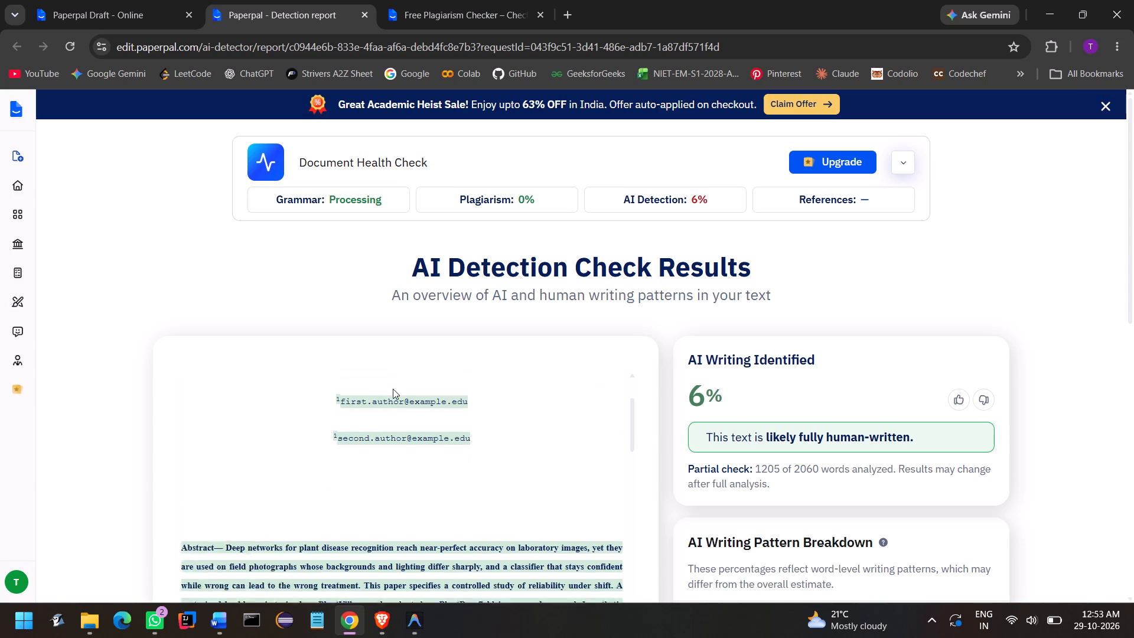
scroll(393, 389, "down", 1)
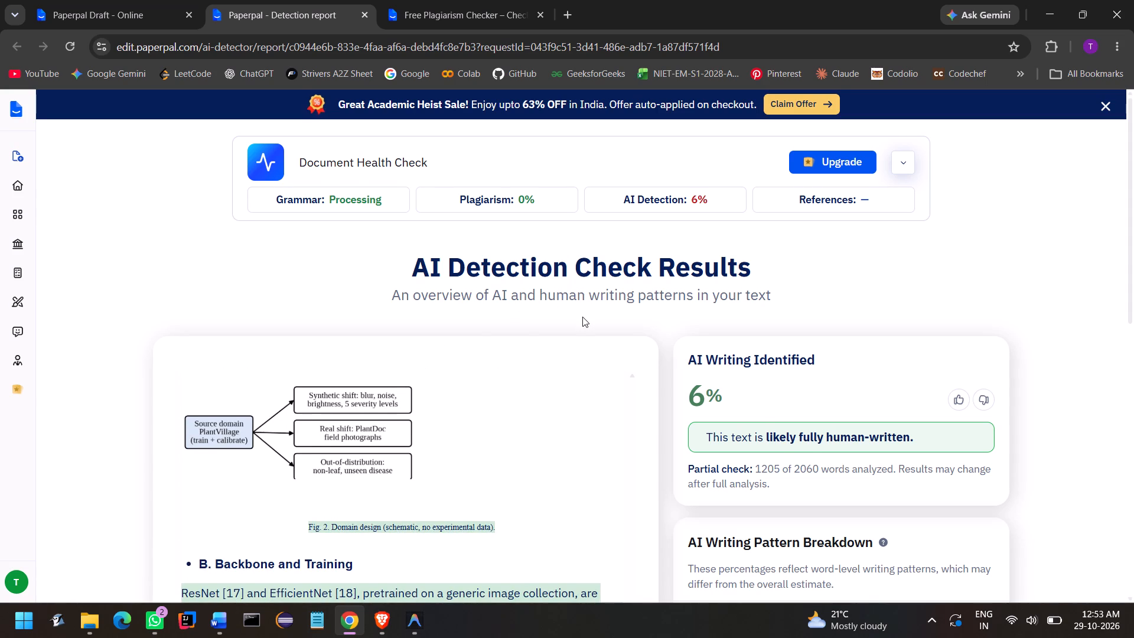
scroll(583, 316, "down", 2)
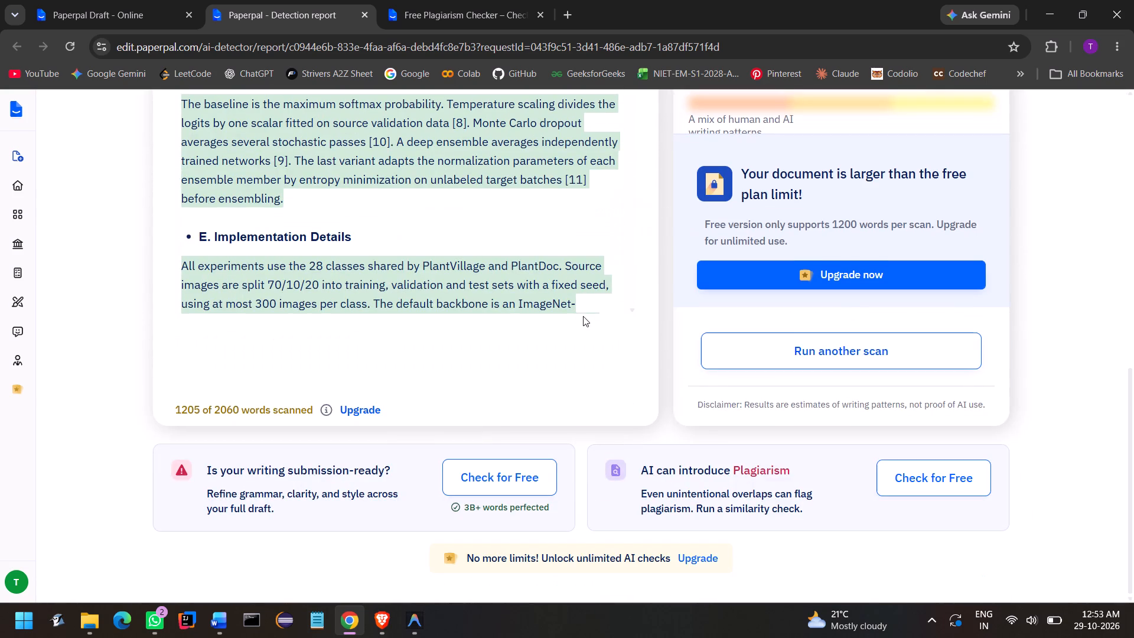
scroll(583, 316, "up", 1)
scroll(583, 316, "down", 2)
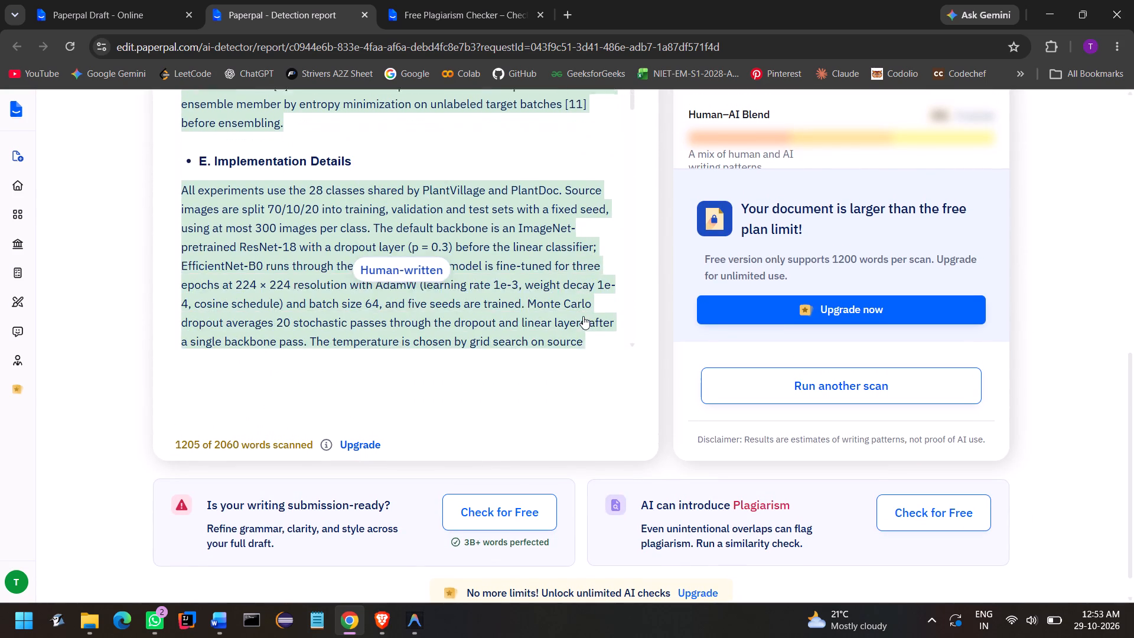
scroll(583, 316, "down", 1)
scroll(583, 316, "up", 2)
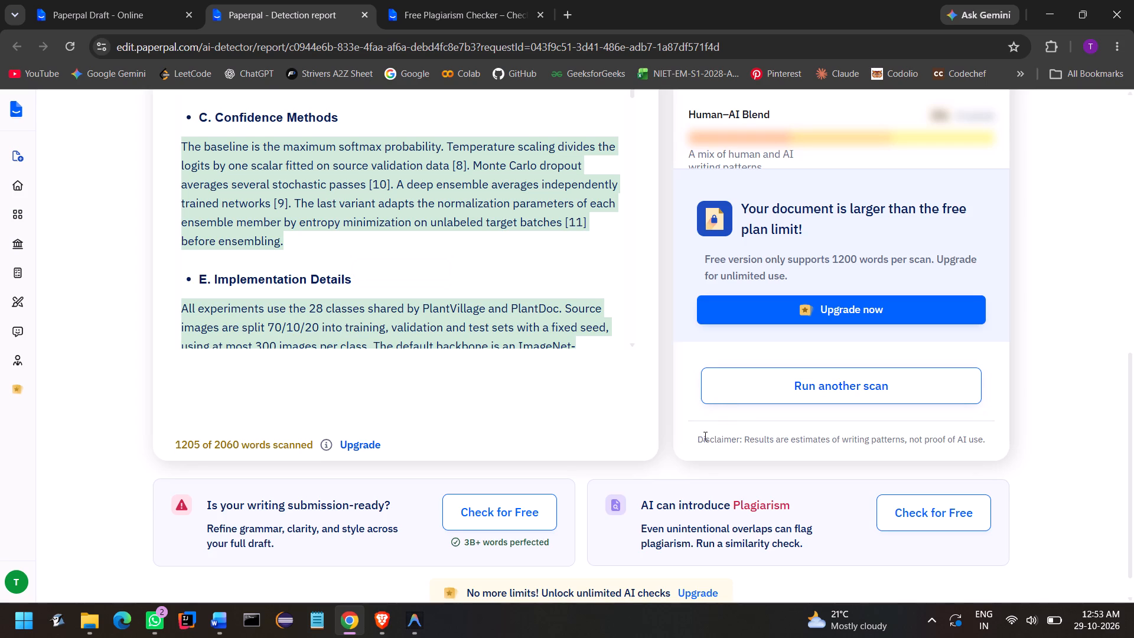
scroll(704, 436, "up", 2)
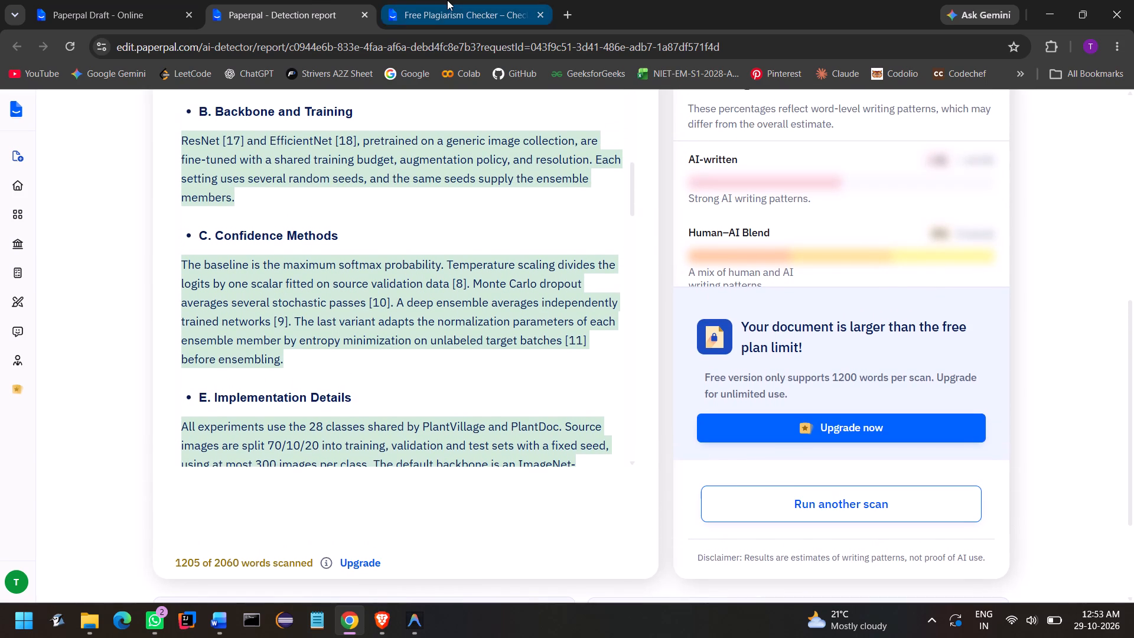
Upload Plant_Disease_Uncertainty_IEEE_Paper_updated.pdf from Downloads to Paperpal's free plagiarism checker.
left_click(447, 0)
left_click(568, 456)
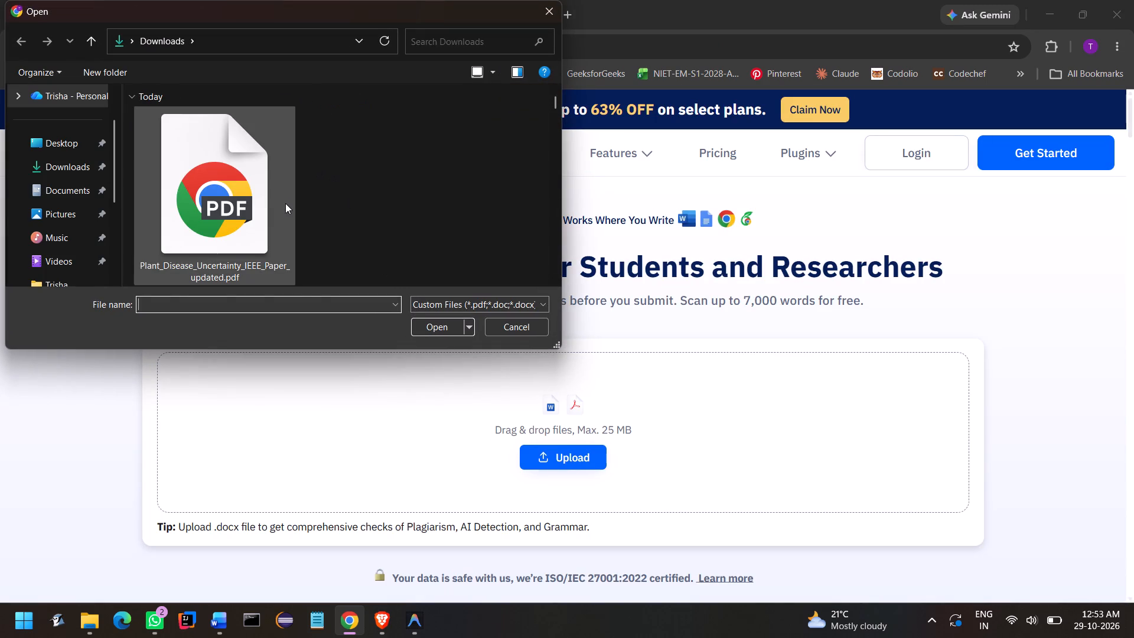
left_click(285, 203)
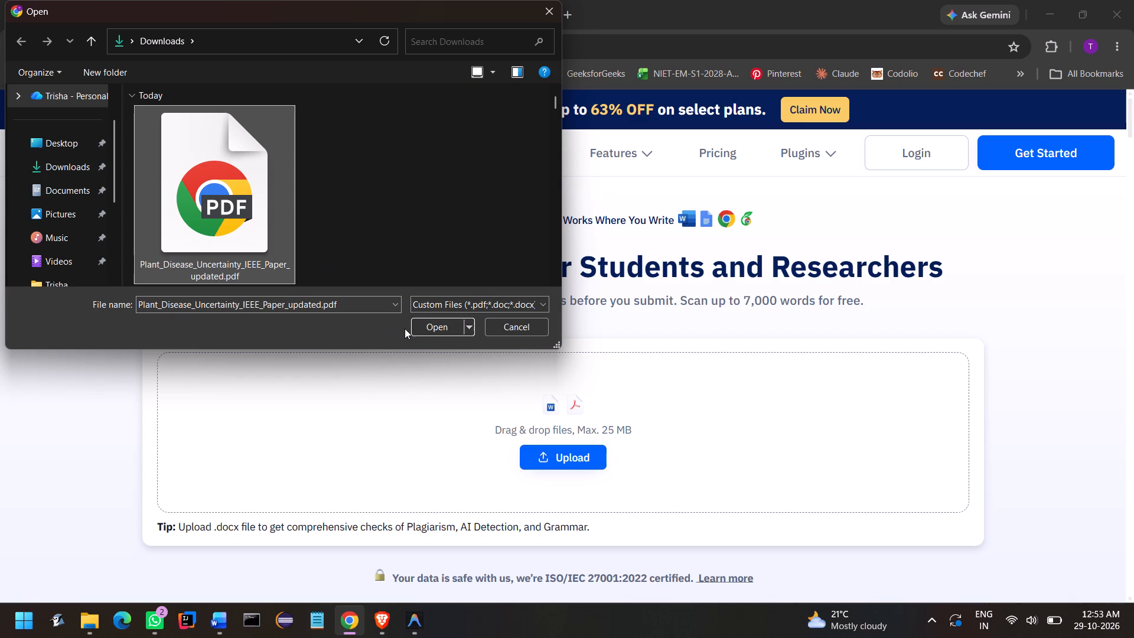
left_click(432, 325)
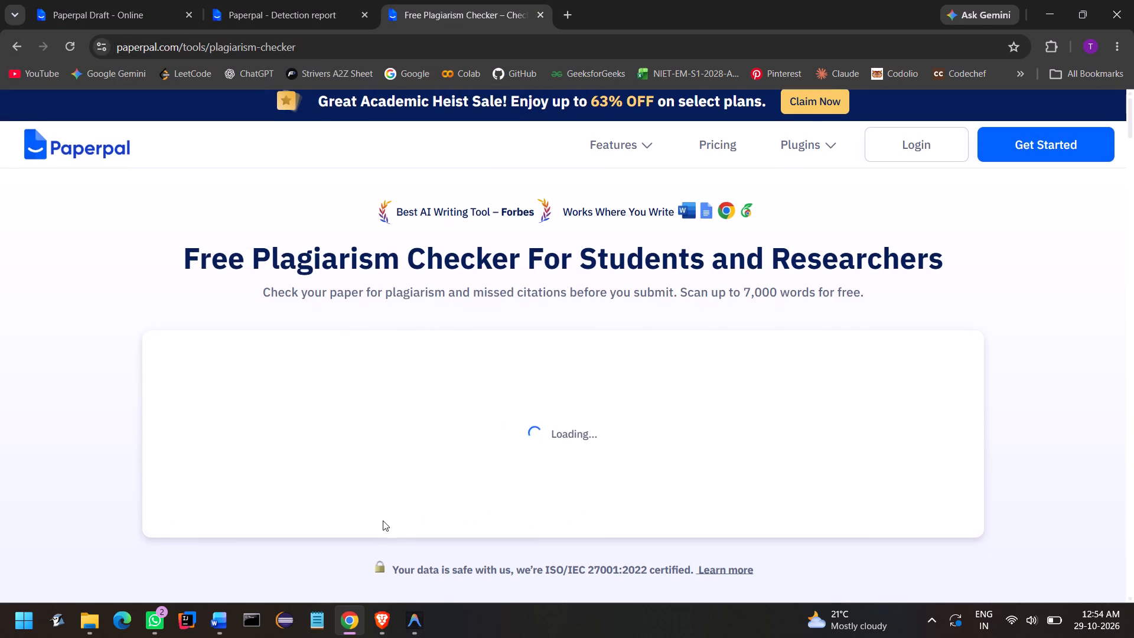
Return to the AI detection report and look through the rest of the paper text down to the end of the references.
left_click(240, 0)
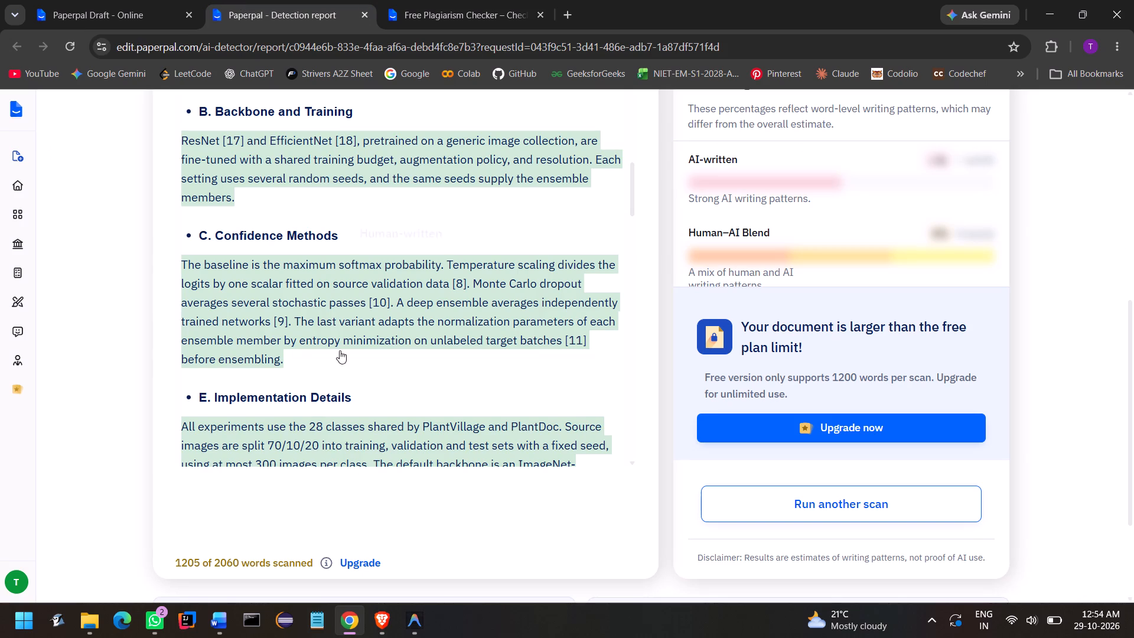
scroll(353, 373, "down", 13)
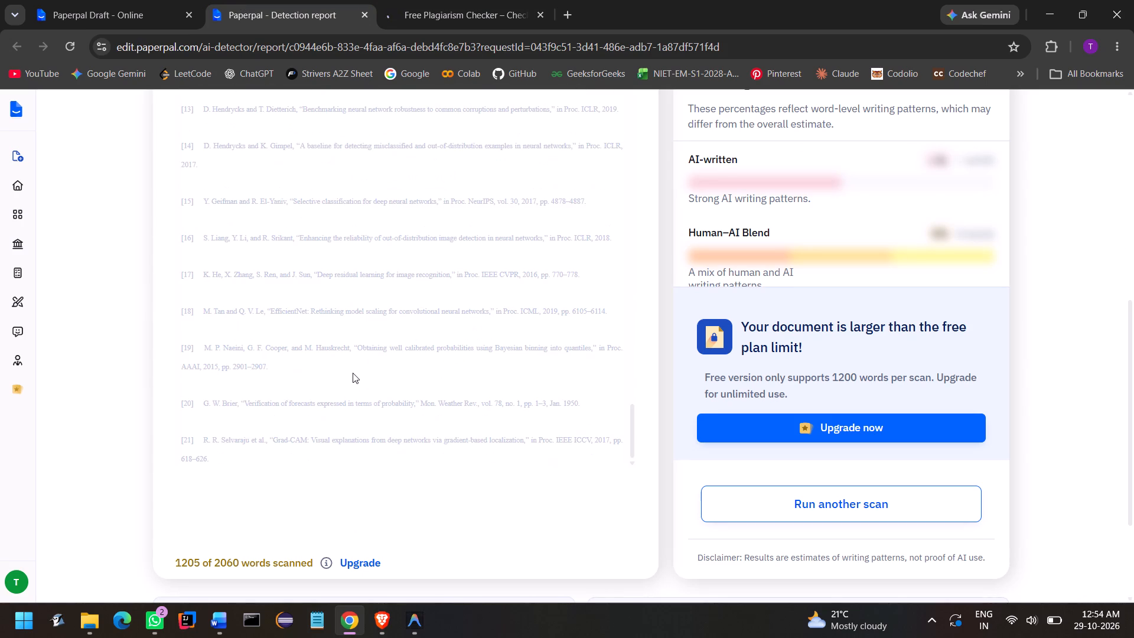
scroll(353, 373, "down", 2)
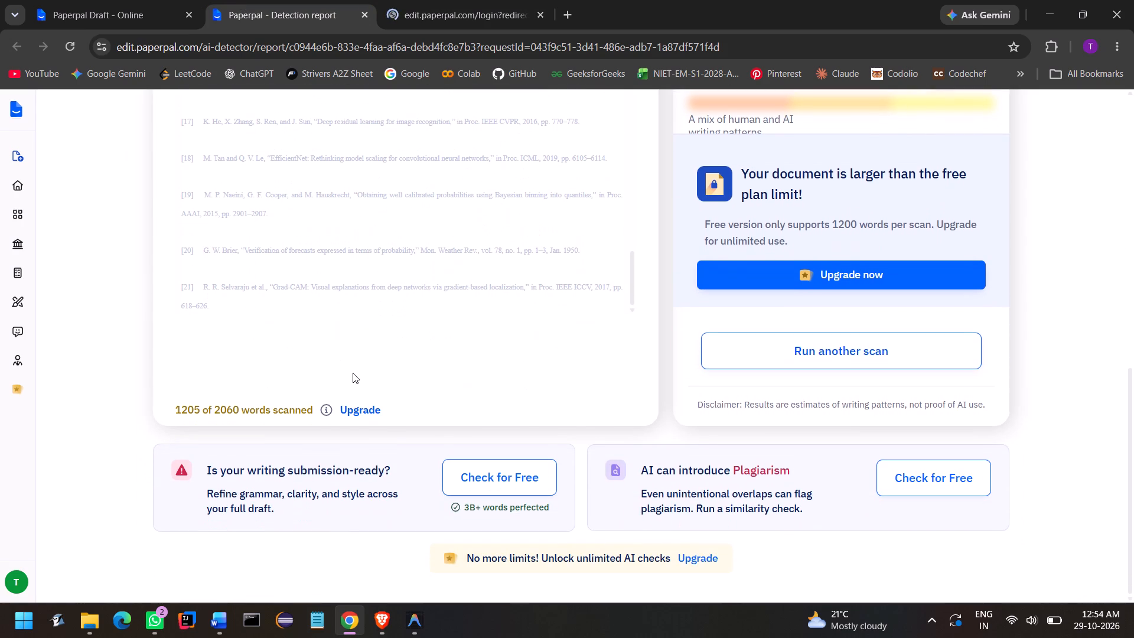
Start the free submission-readiness check for grammar, clarity and style from the end of the AI detection report.
scroll(353, 373, "down", 2)
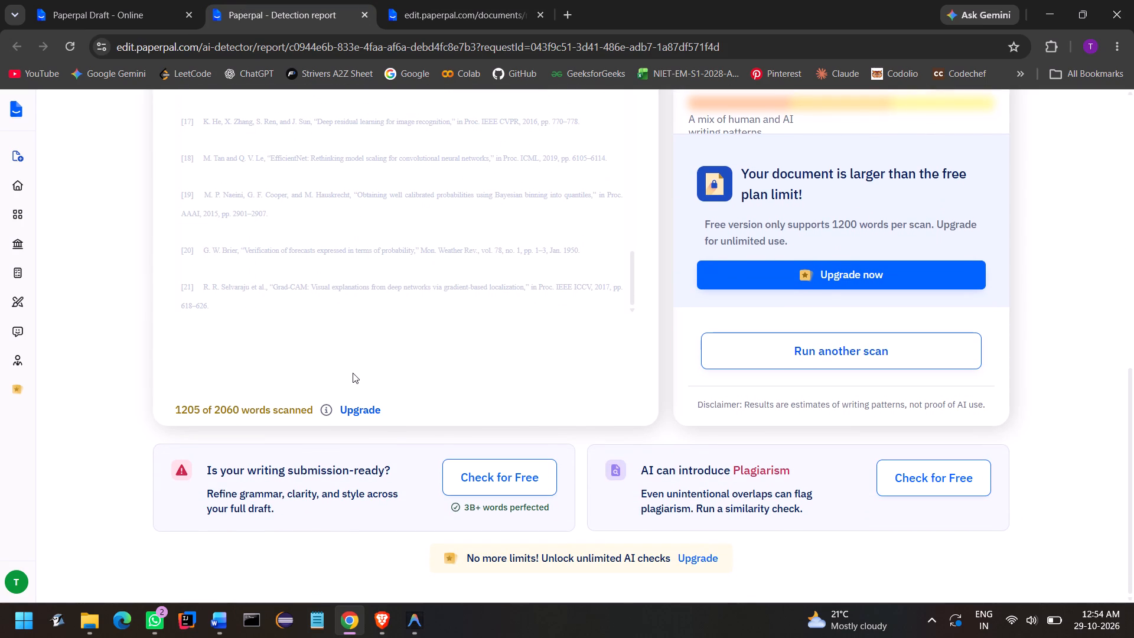
left_click(467, 476)
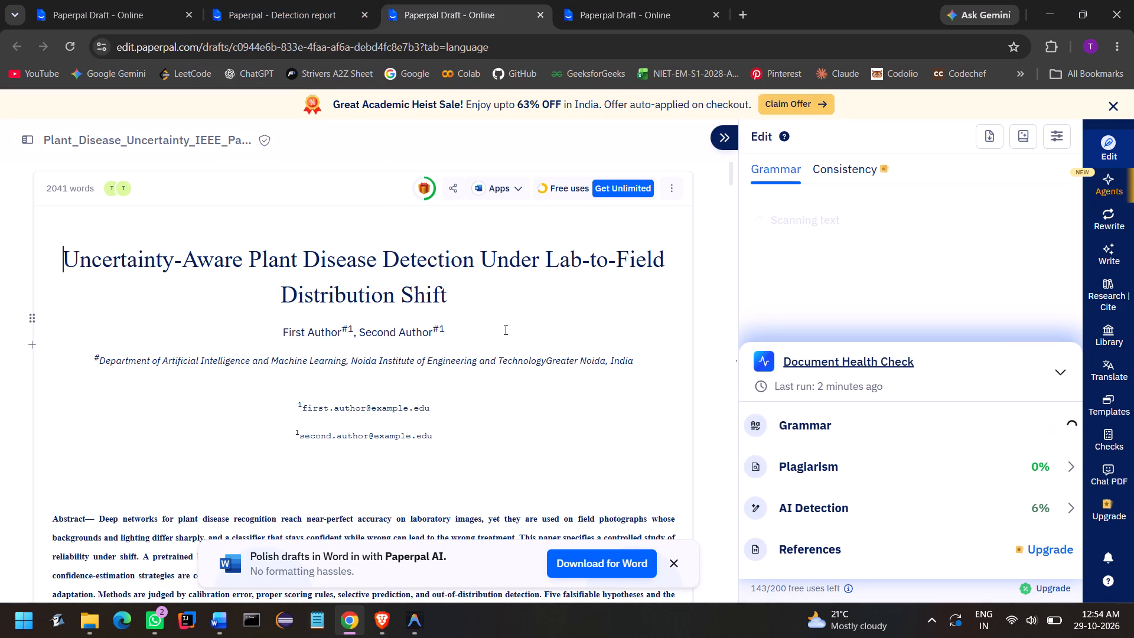
Open the AI Detection report from the opened draft's Document Health Check.
left_click(788, 500)
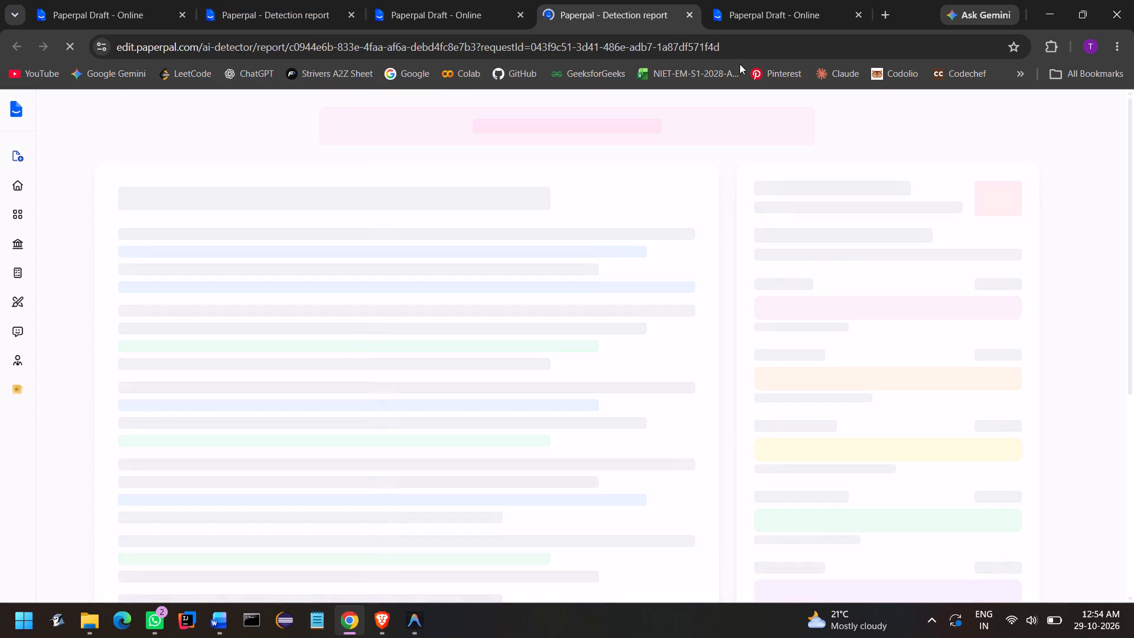
Switch to the newly uploaded Plant_Disease_Uncertainty_IEEE_Paper_updated draft and look at its Document Health Check progress.
left_click(775, 0)
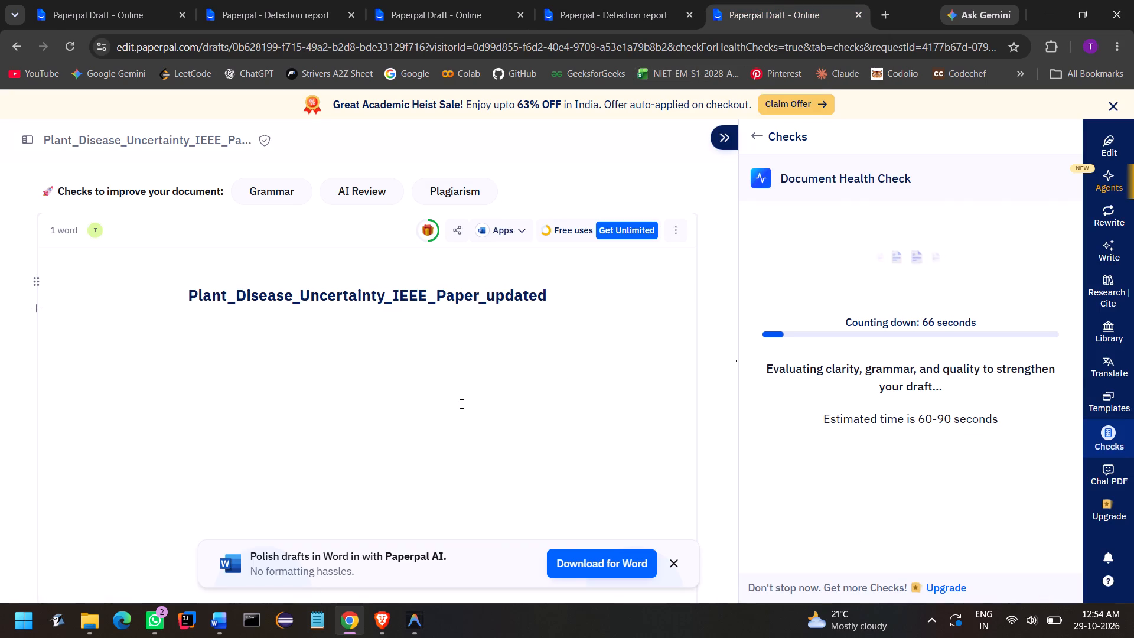
scroll(461, 403, "down", 1)
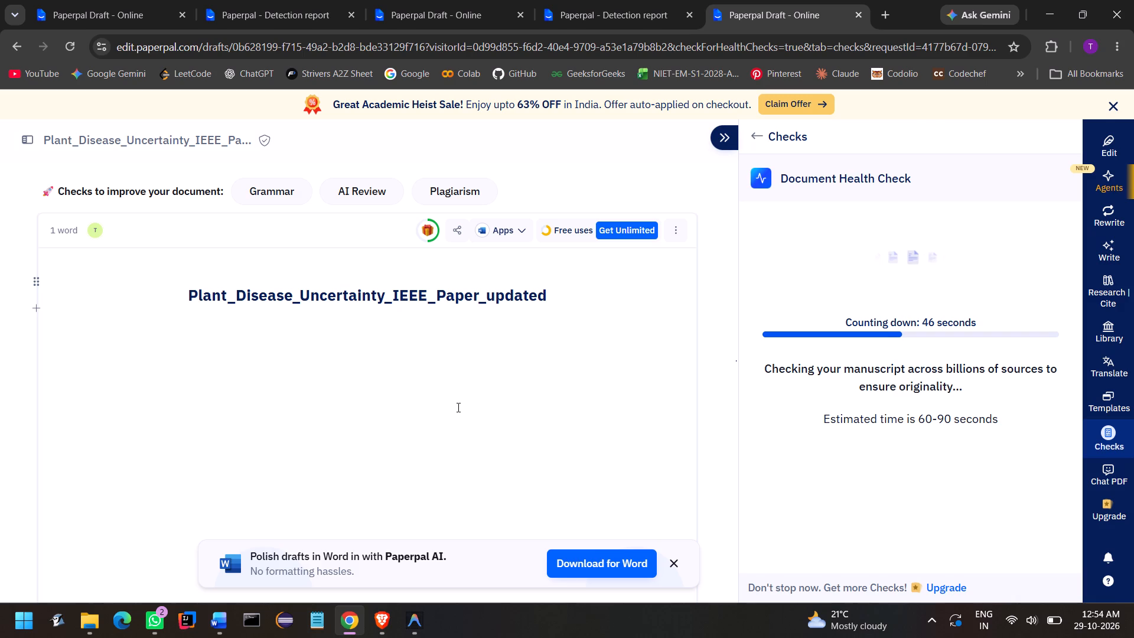
scroll(457, 407, "down", 2)
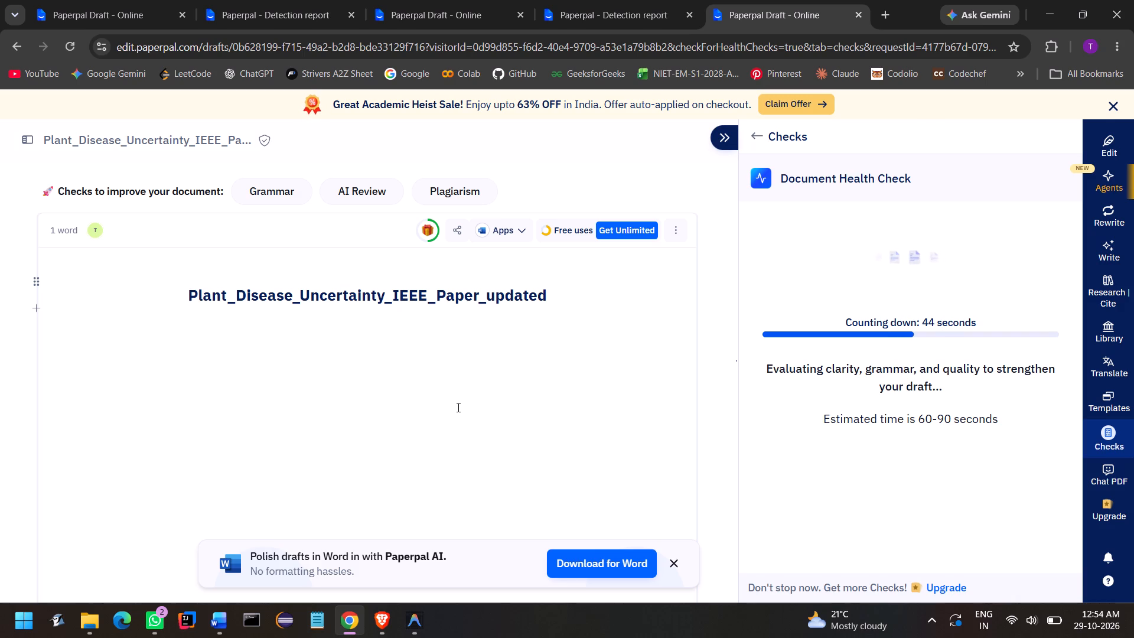
Return to the newly opened AI detection report and examine the AI writing results and the highlighting of the abstract, keywords and Introduction.
left_click(646, 2)
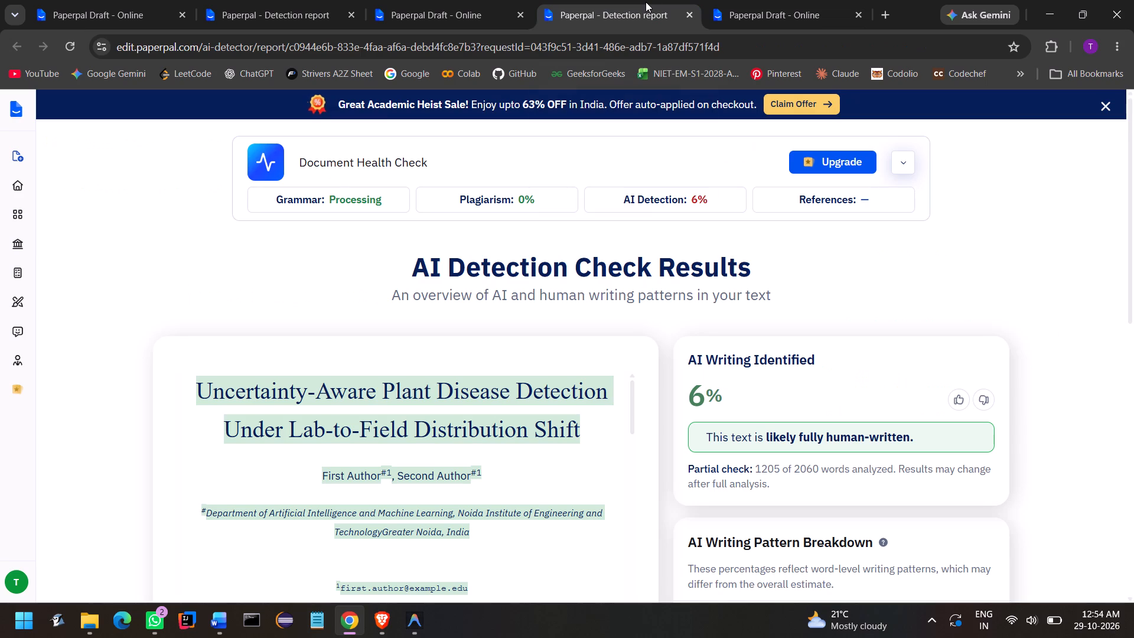
scroll(648, 463, "down", 1)
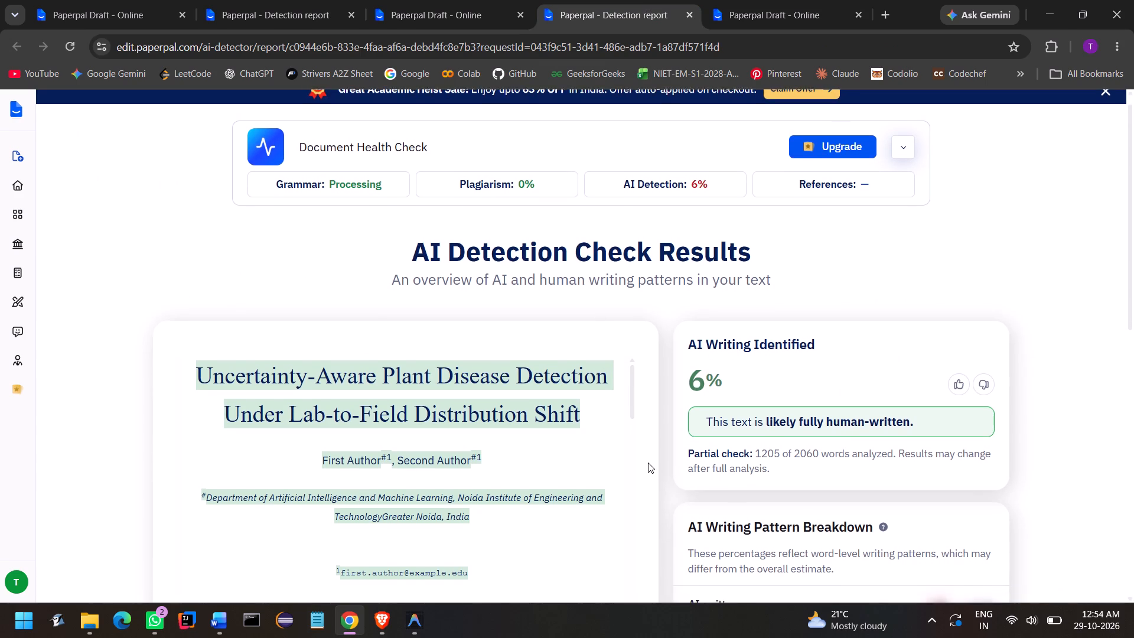
scroll(648, 463, "down", 1)
left_click(748, 435)
scroll(748, 435, "down", 1)
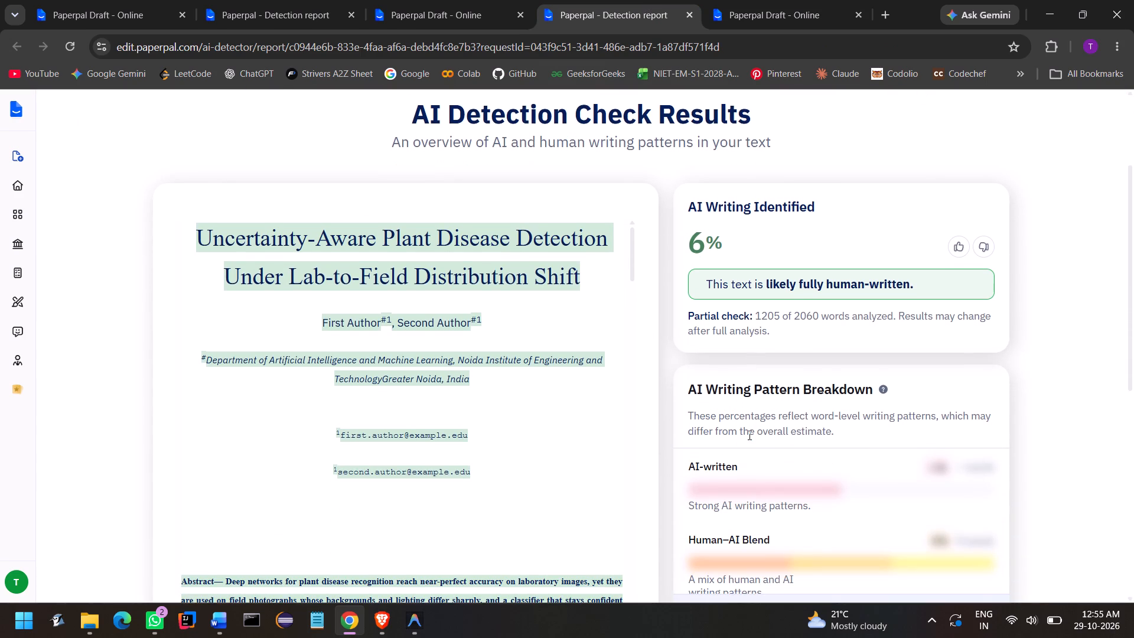
scroll(748, 435, "down", 2)
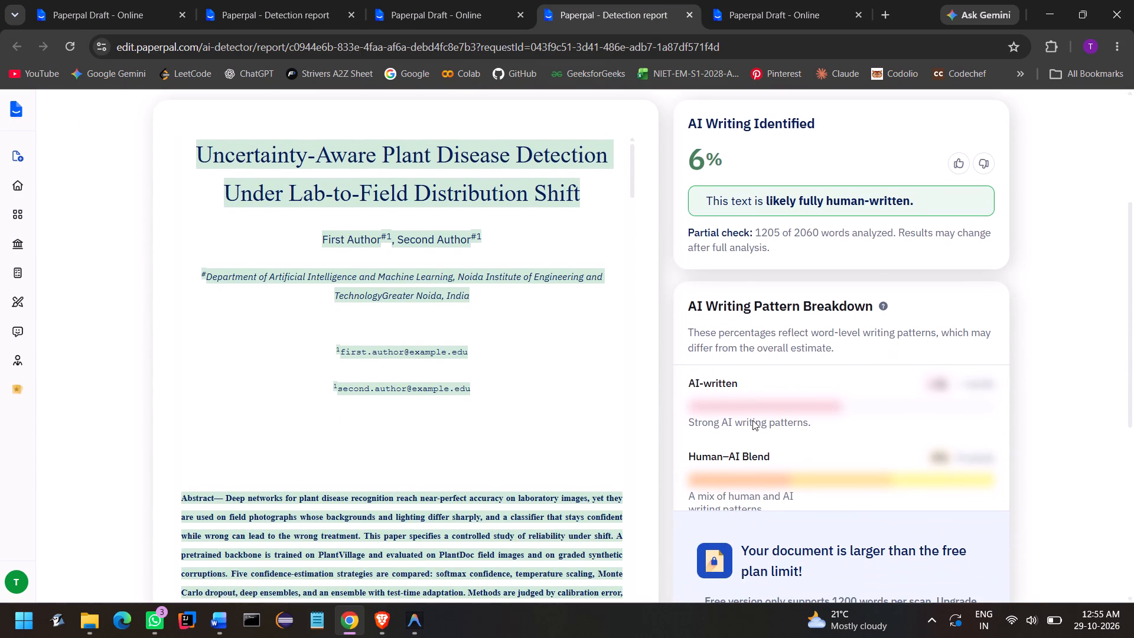
left_click(752, 420)
scroll(752, 420, "down", 1)
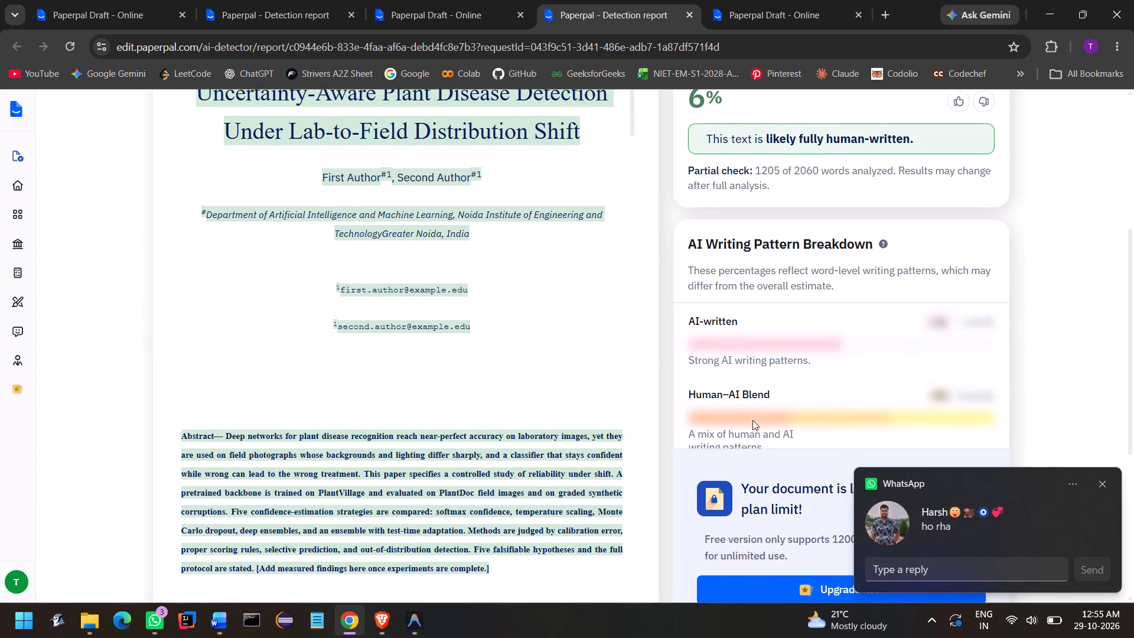
scroll(752, 420, "down", 1)
scroll(431, 474, "down", 3)
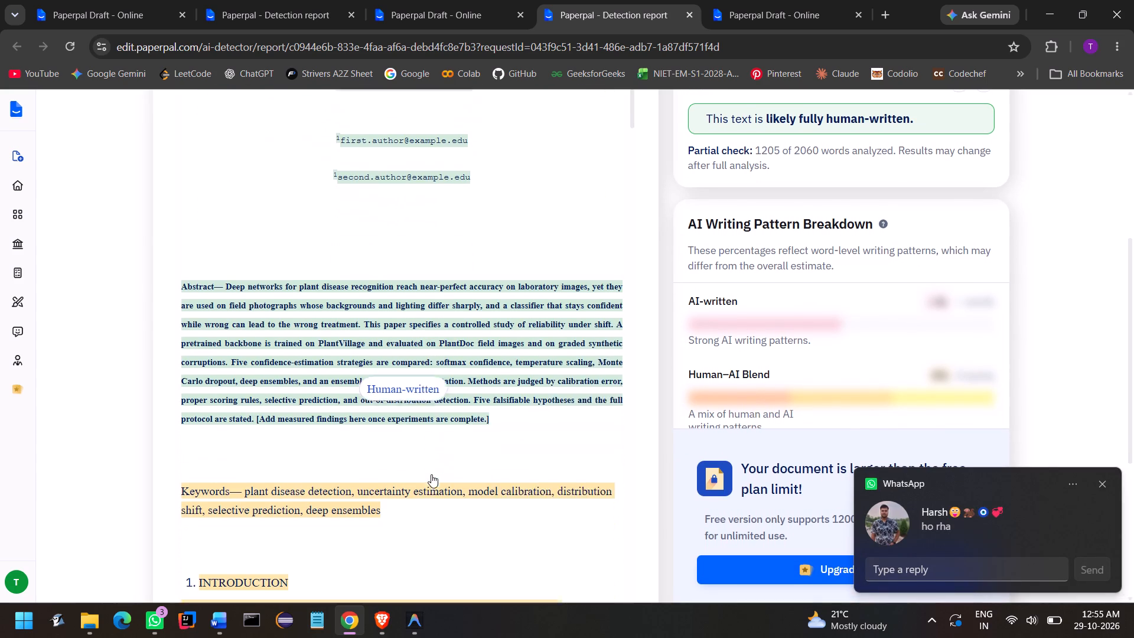
scroll(431, 474, "down", 1)
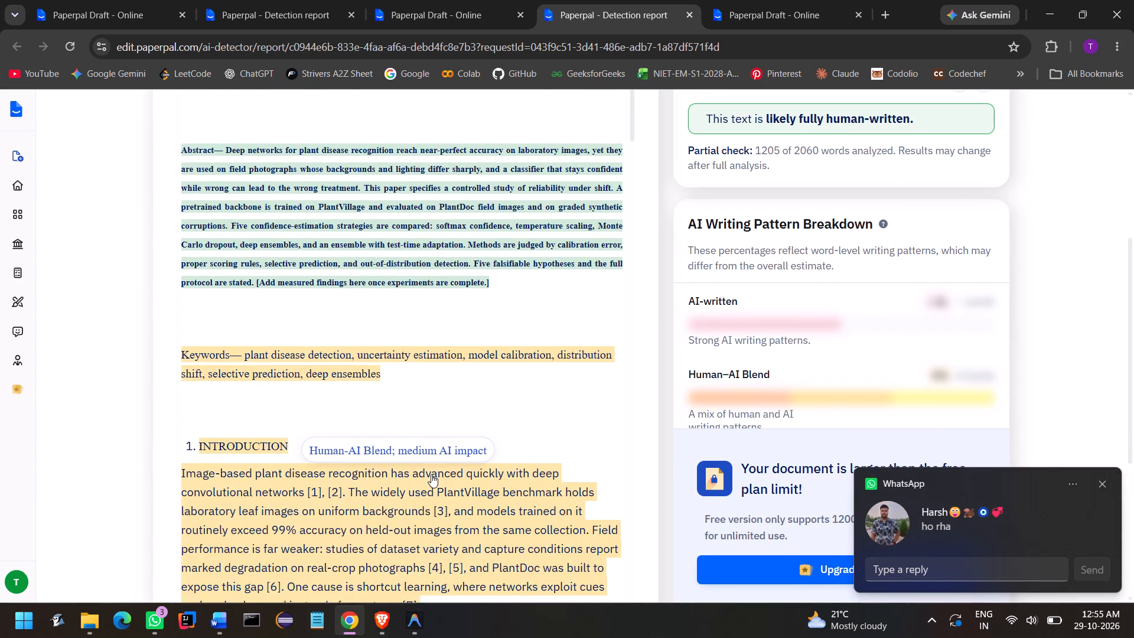
scroll(431, 474, "down", 3)
scroll(431, 474, "up", 1)
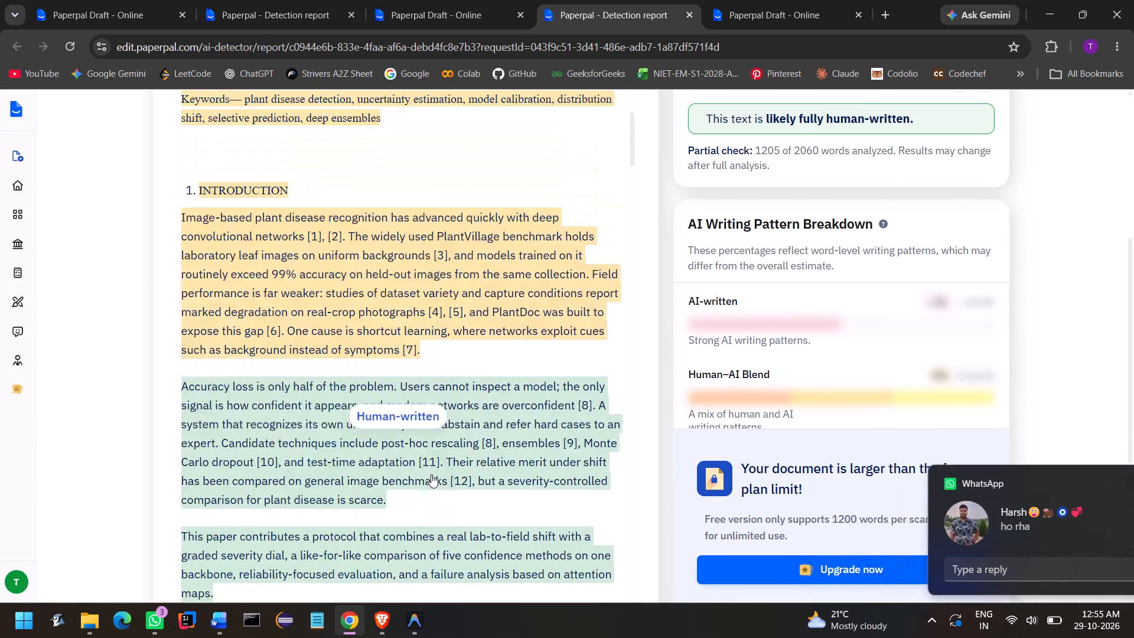
scroll(431, 474, "up", 3)
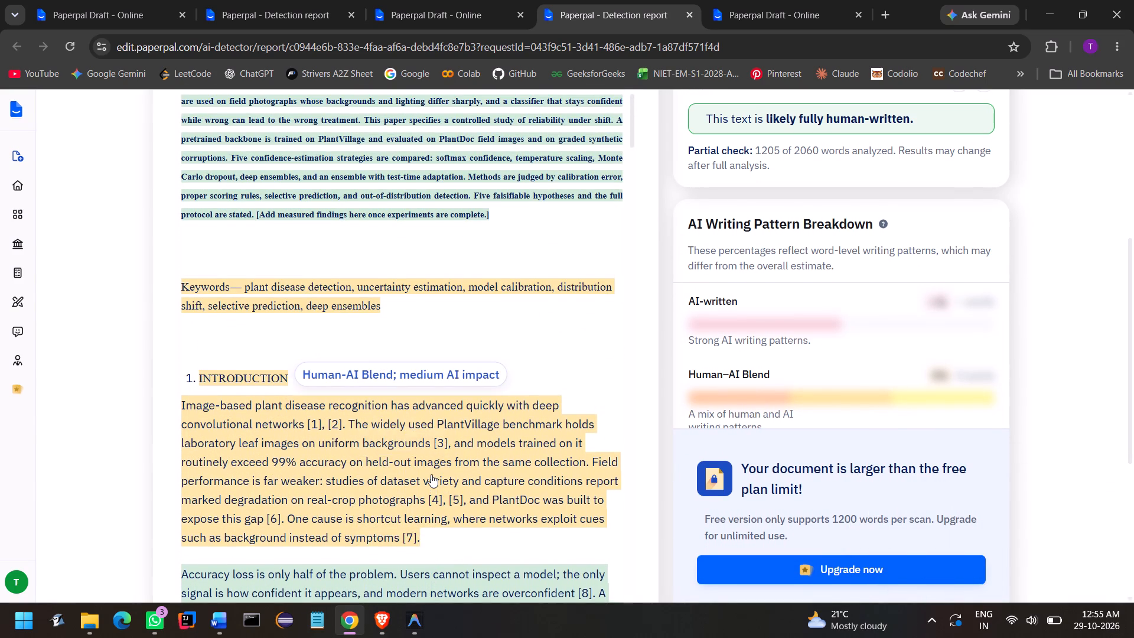
Look through the rest of the report's paper text, from the experiment details and Evaluation Protocol down to the references.
scroll(431, 474, "down", 9)
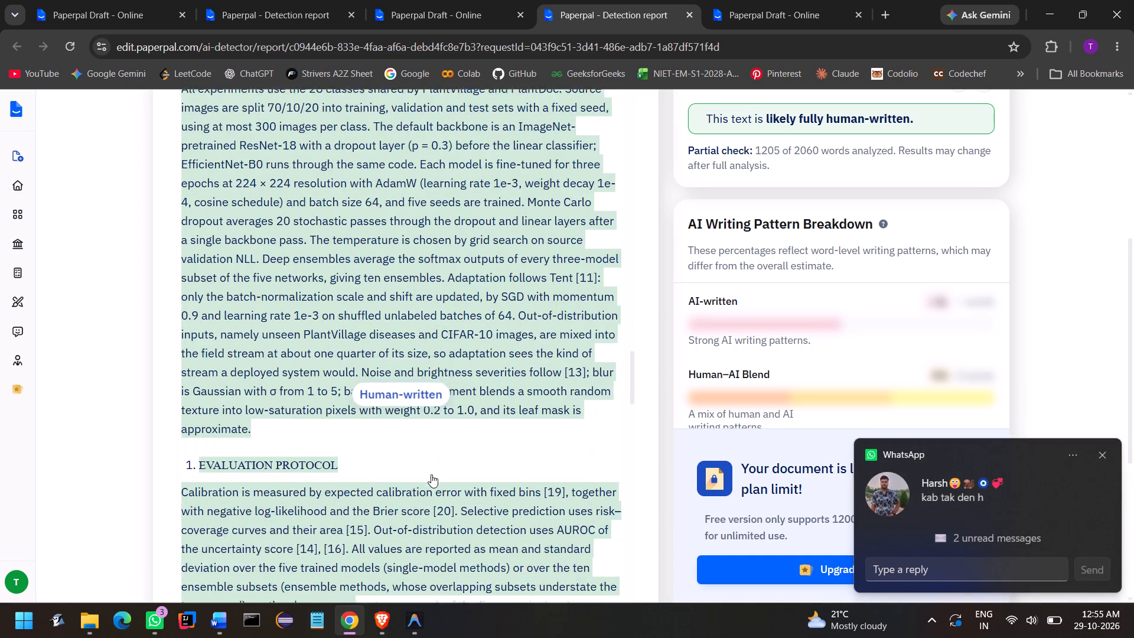
scroll(431, 474, "down", 2)
scroll(431, 474, "up", 8)
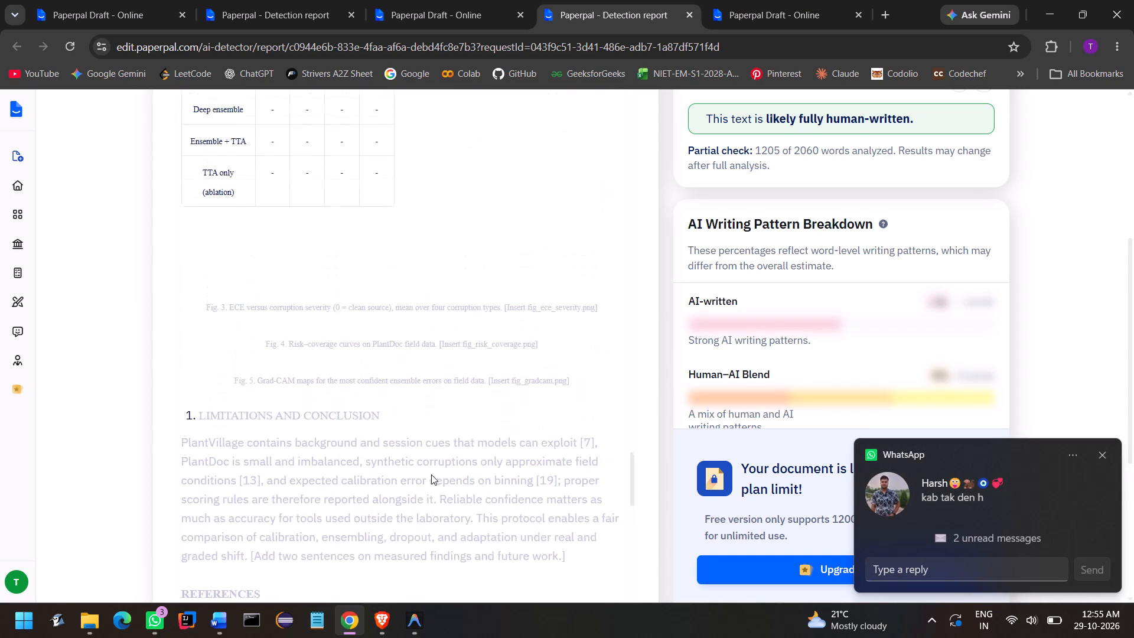
scroll(431, 474, "up", 2)
scroll(431, 474, "down", 2)
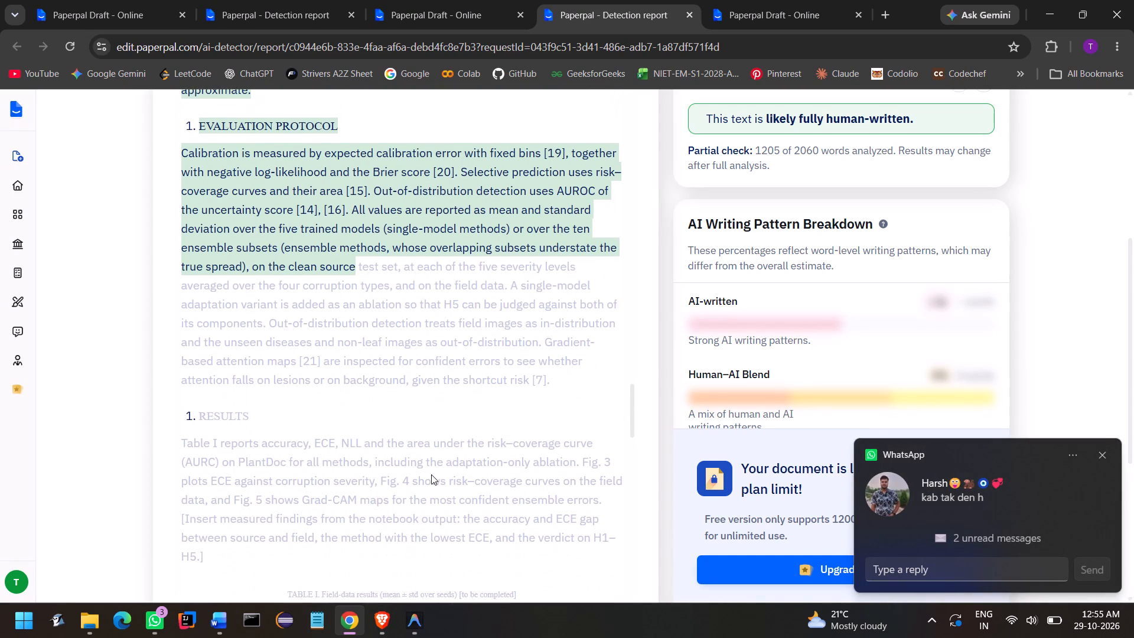
left_click(431, 474)
scroll(431, 474, "down", 7)
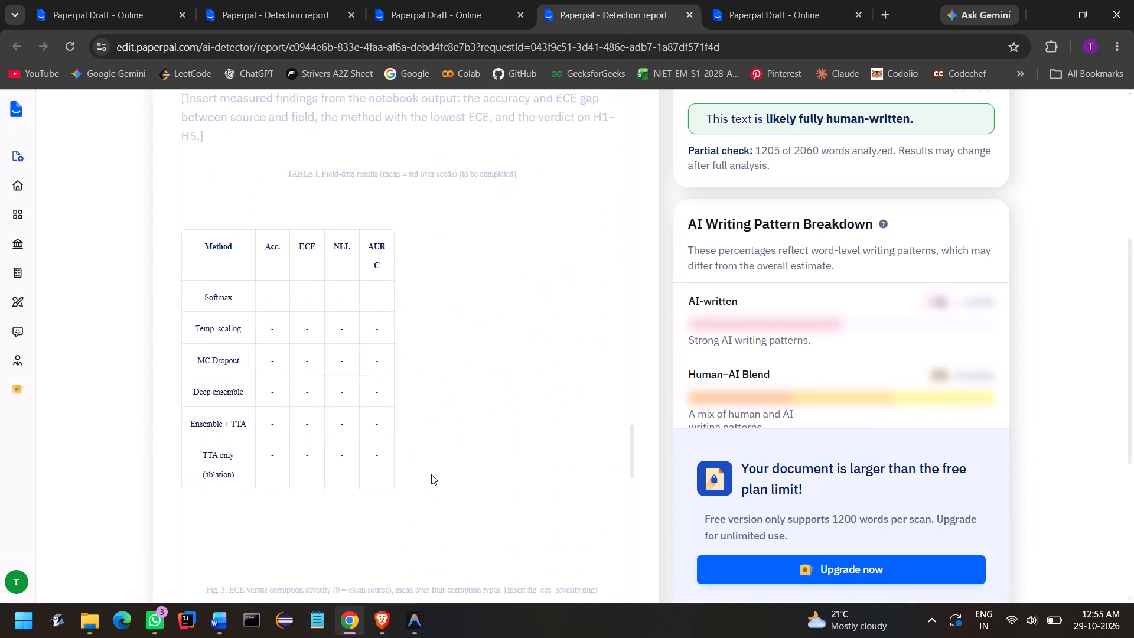
scroll(431, 474, "down", 9)
scroll(431, 474, "up", 1)
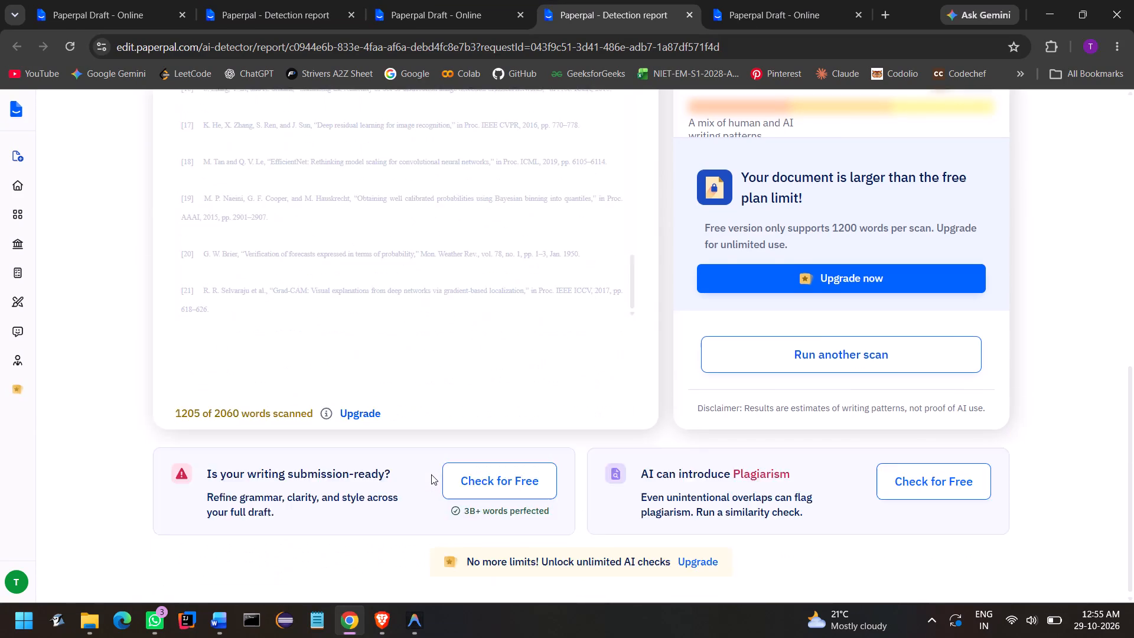
Go back to the start of the report and re-examine the AI writing score and the highlighted Introduction.
scroll(431, 474, "up", 7)
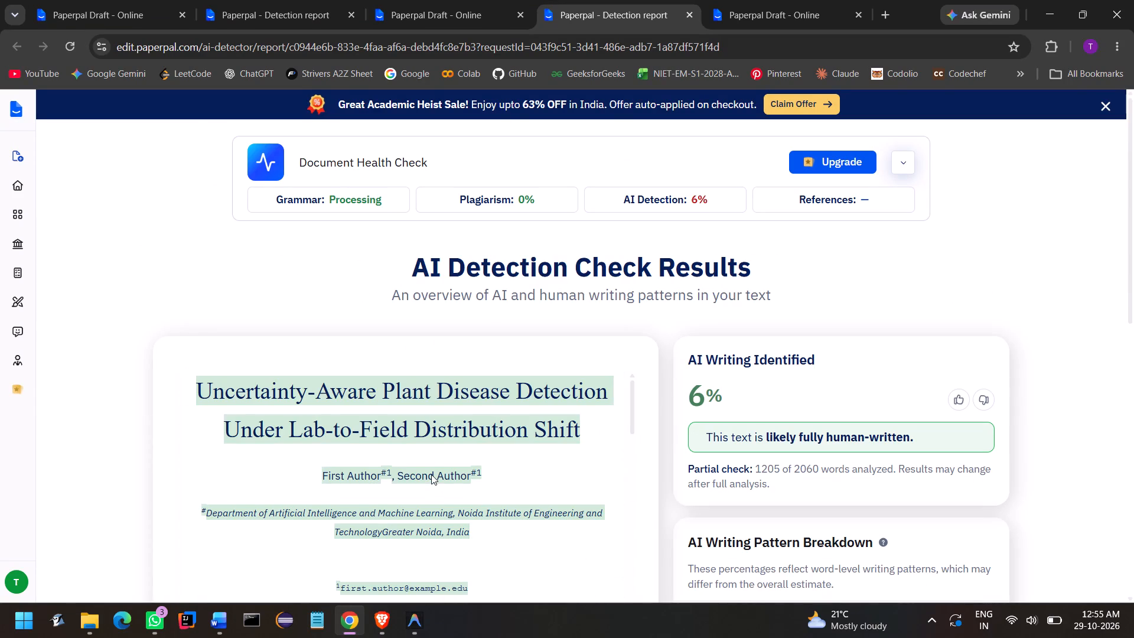
left_click(733, 406)
scroll(549, 480, "down", 3)
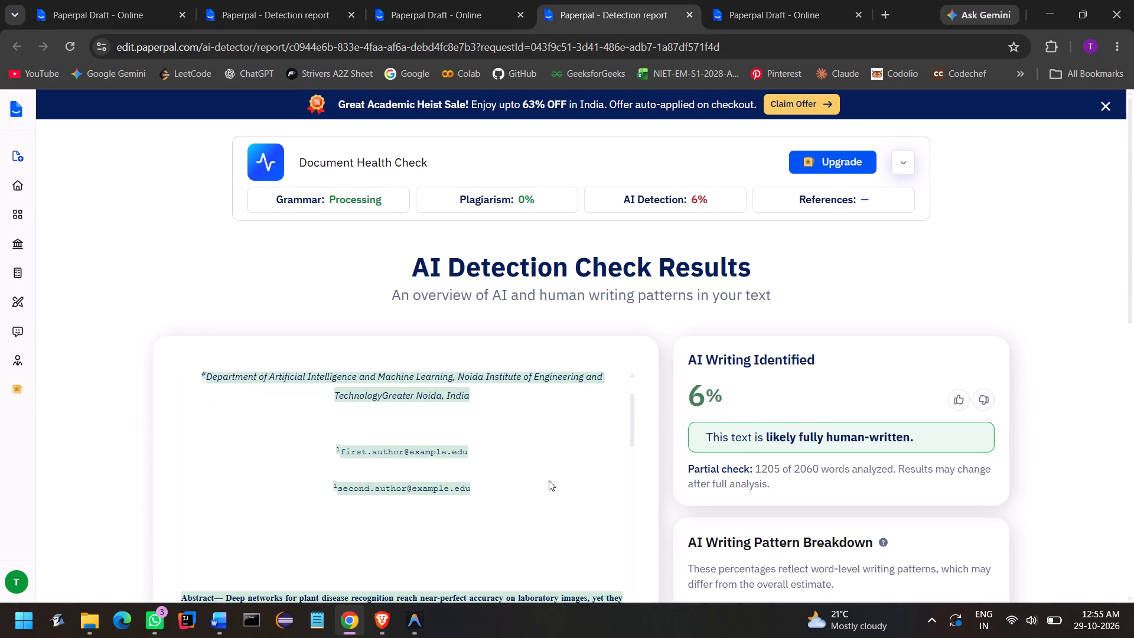
scroll(549, 480, "down", 3)
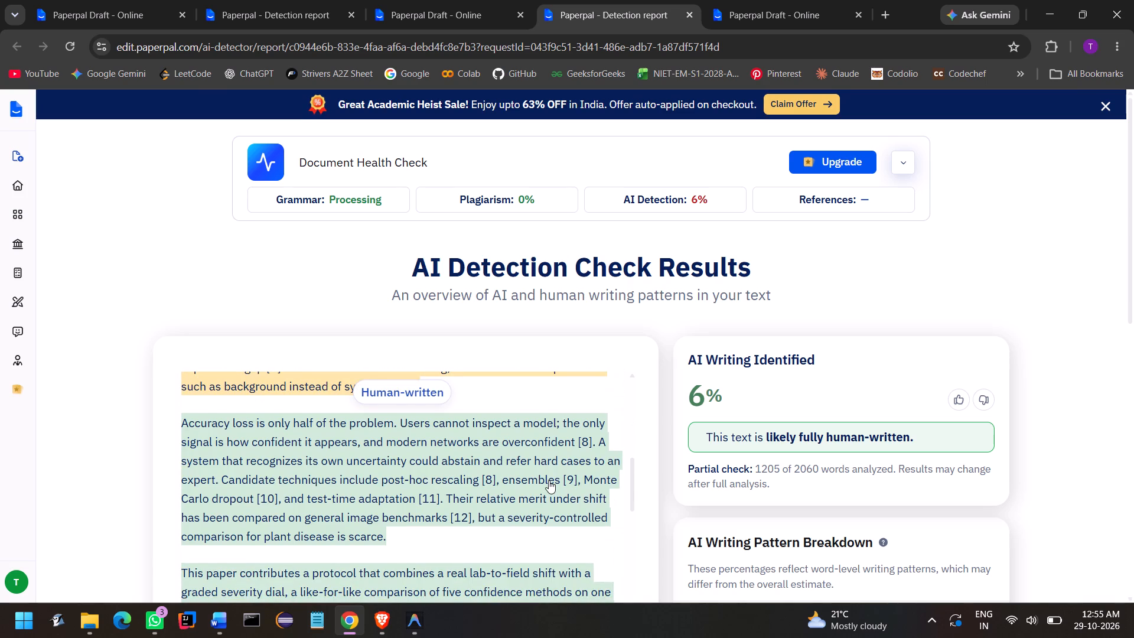
scroll(549, 480, "up", 4)
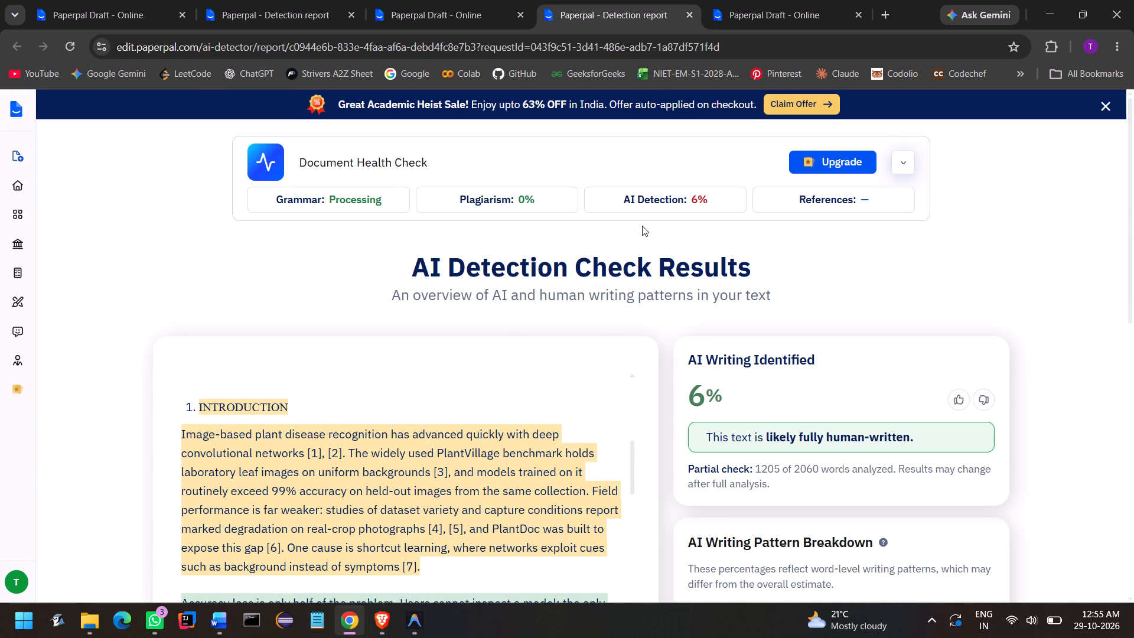
Return to the uploaded paper's running Document Health Check and dismiss the Word download promotion.
left_click(807, 0)
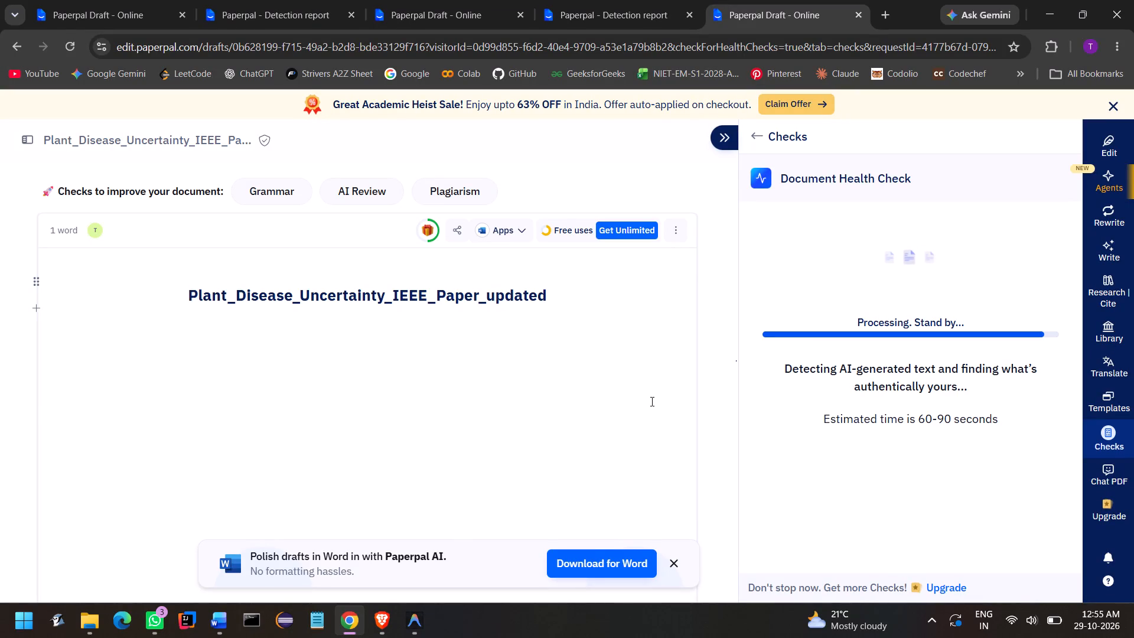
left_click(677, 561)
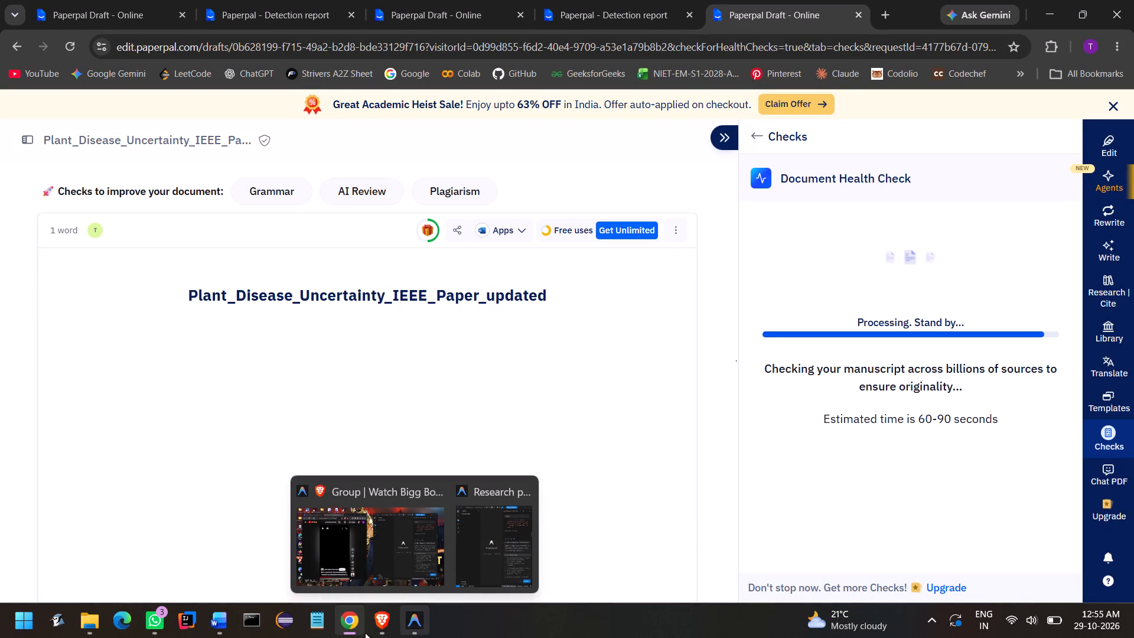
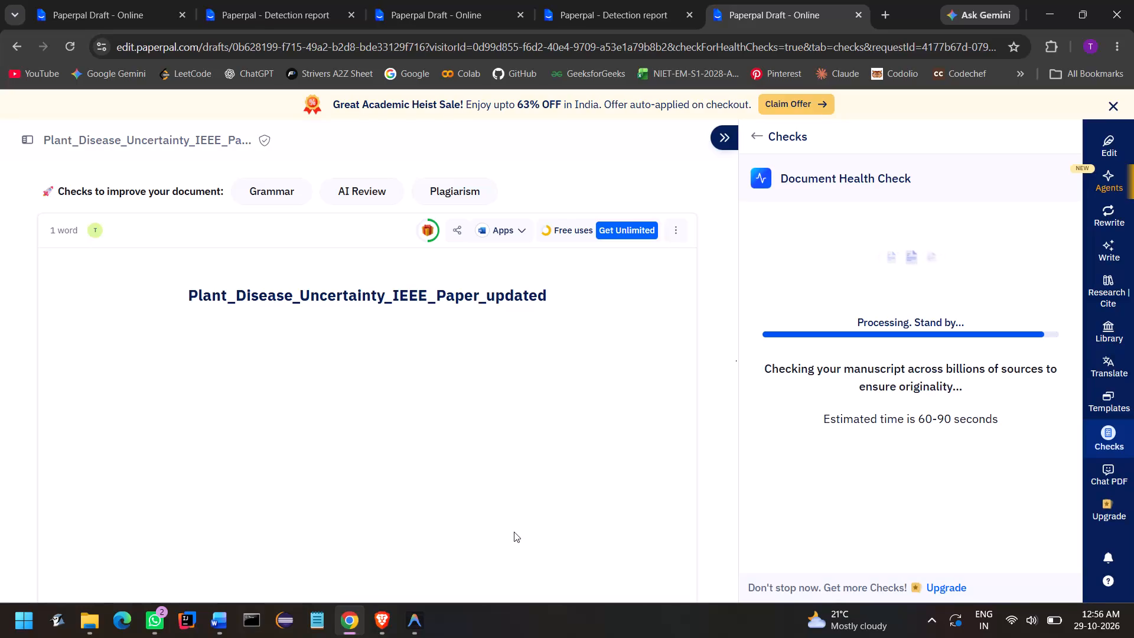
Return to the paper's already checked draft and open the Grammar suggestions from its Document Health Check.
left_click(611, 1)
left_click(464, 0)
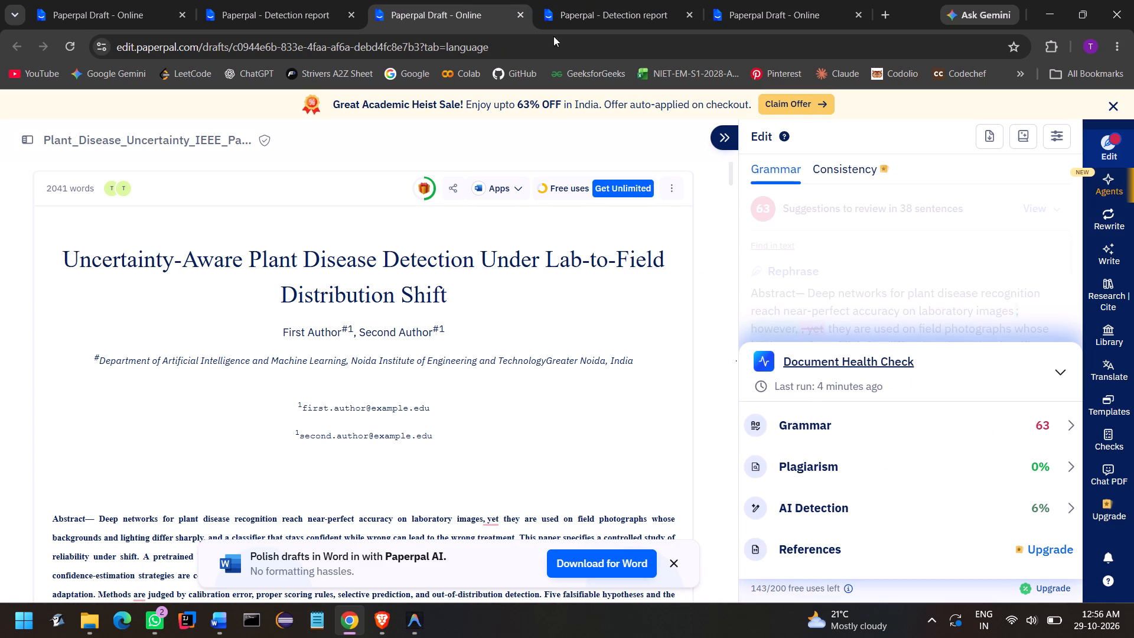
left_click(810, 432)
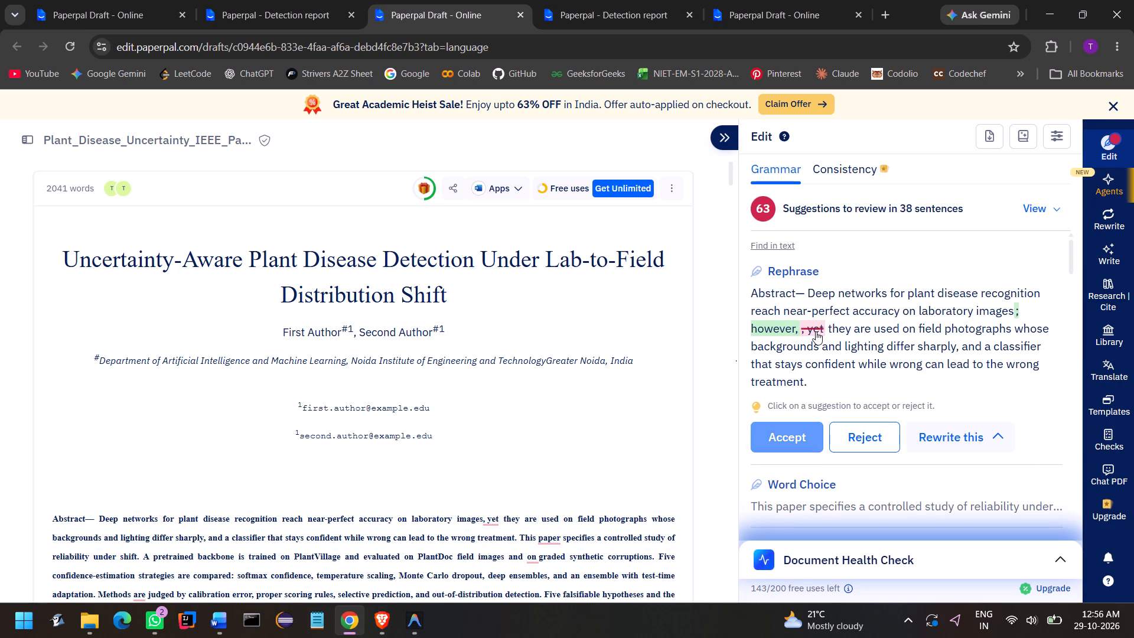
Accept the grammar suggestions for the abstract and Introduction, including "; however,", "study" for "paper", and "were judged".
left_click(801, 435)
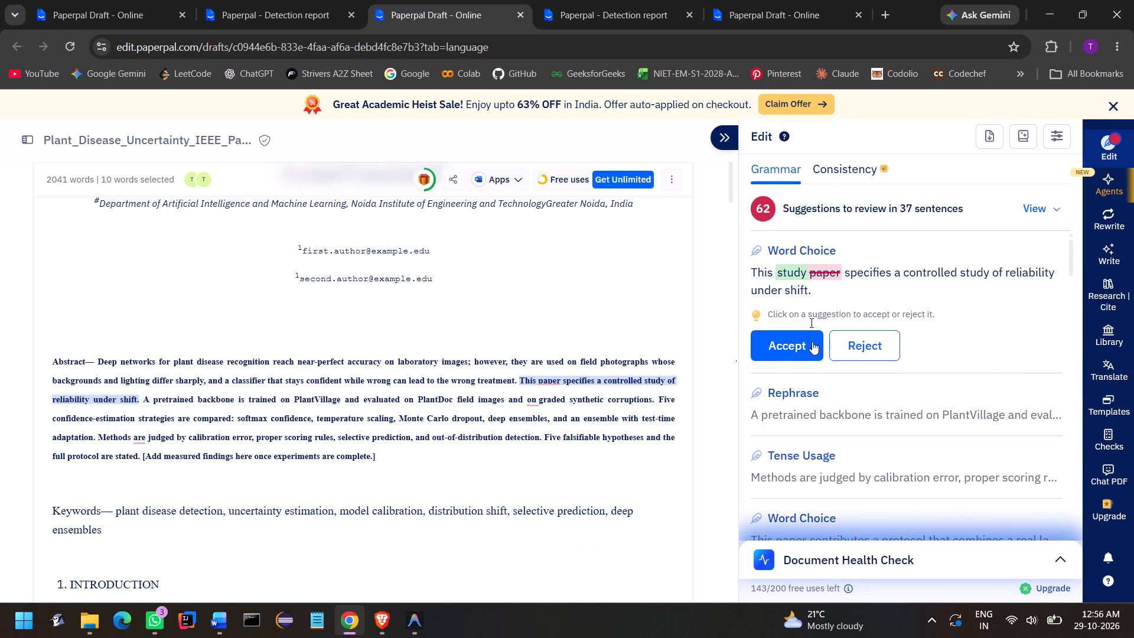
left_click(813, 345)
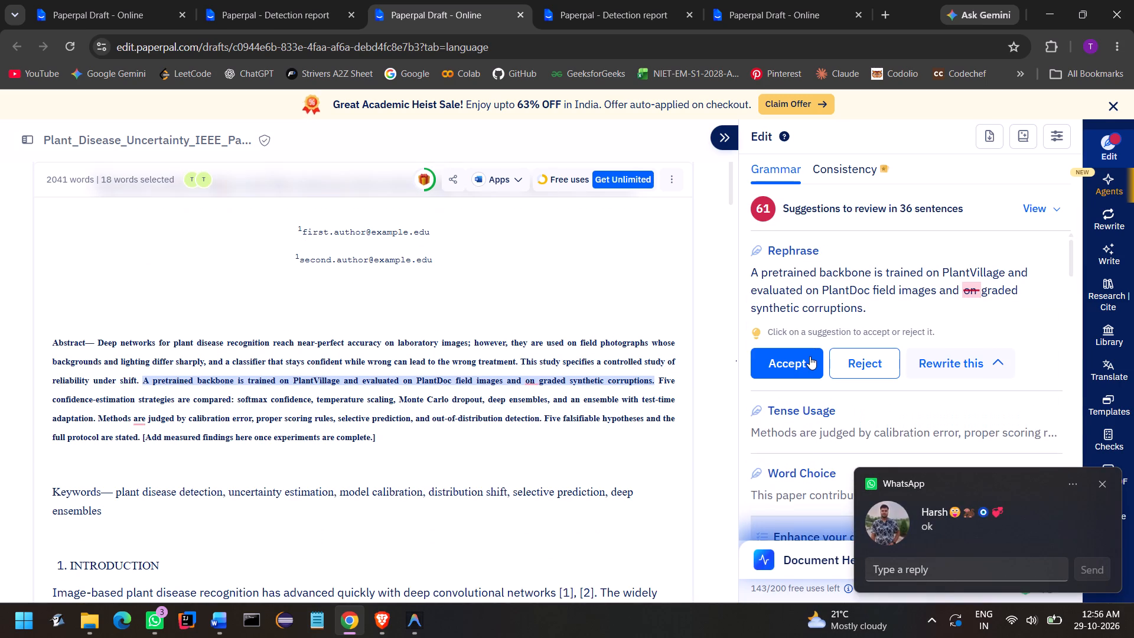
left_click(810, 356)
left_click(810, 356)
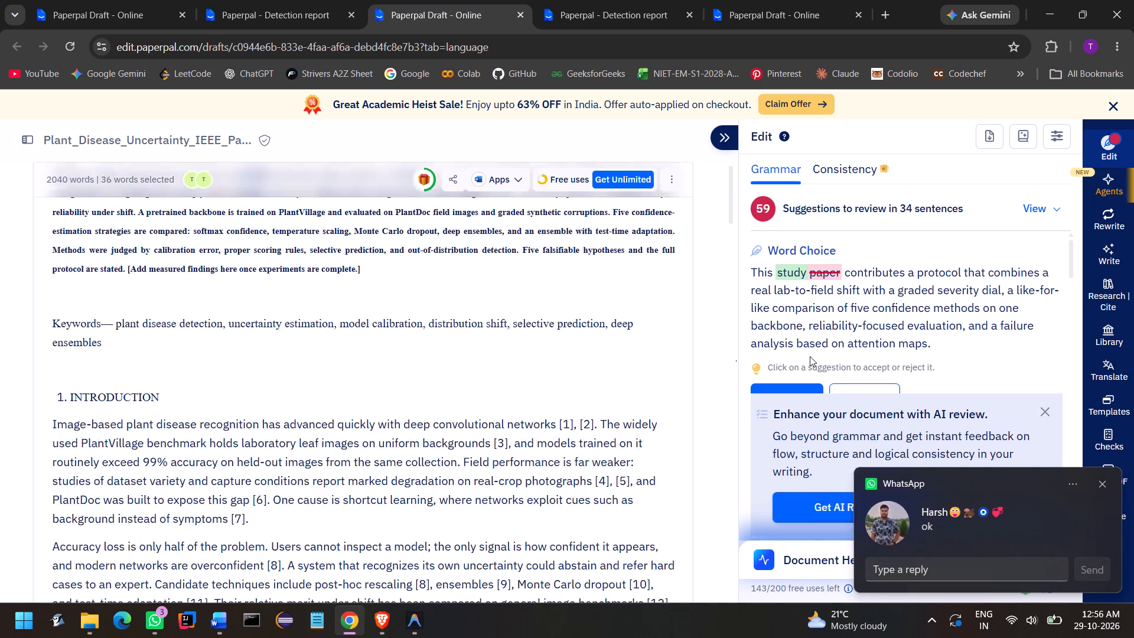
left_click(800, 389)
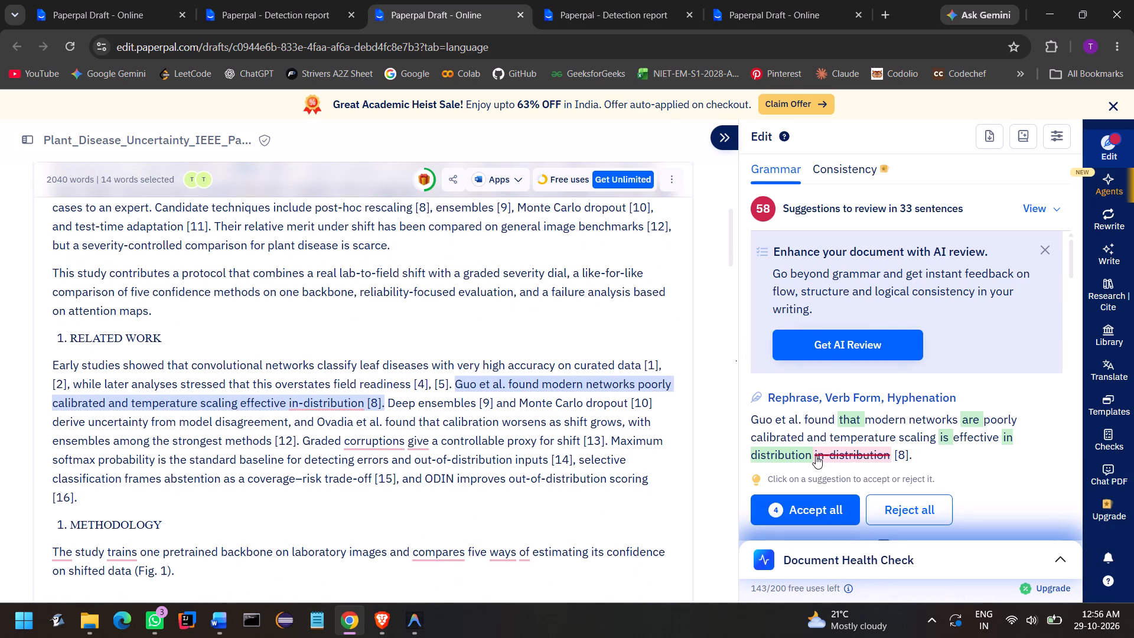
Accept all suggestions for the Related Work sentences and the opening Methodology sentence, including "corruption provides" and "trained", "compared" and "methods for".
left_click(815, 507)
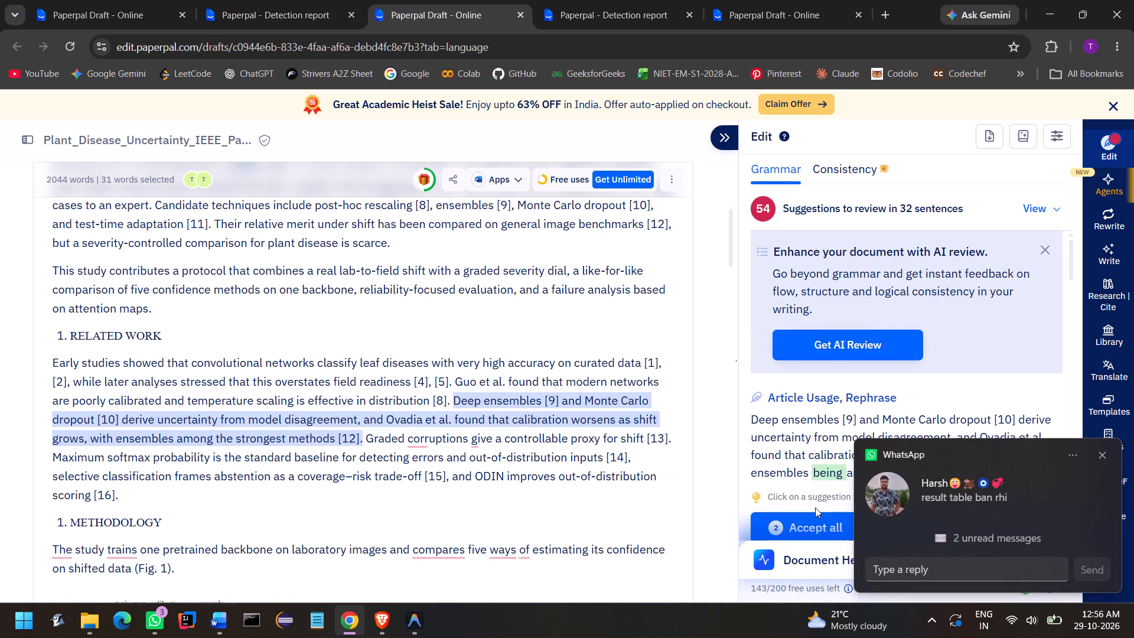
scroll(810, 473, "down", 1)
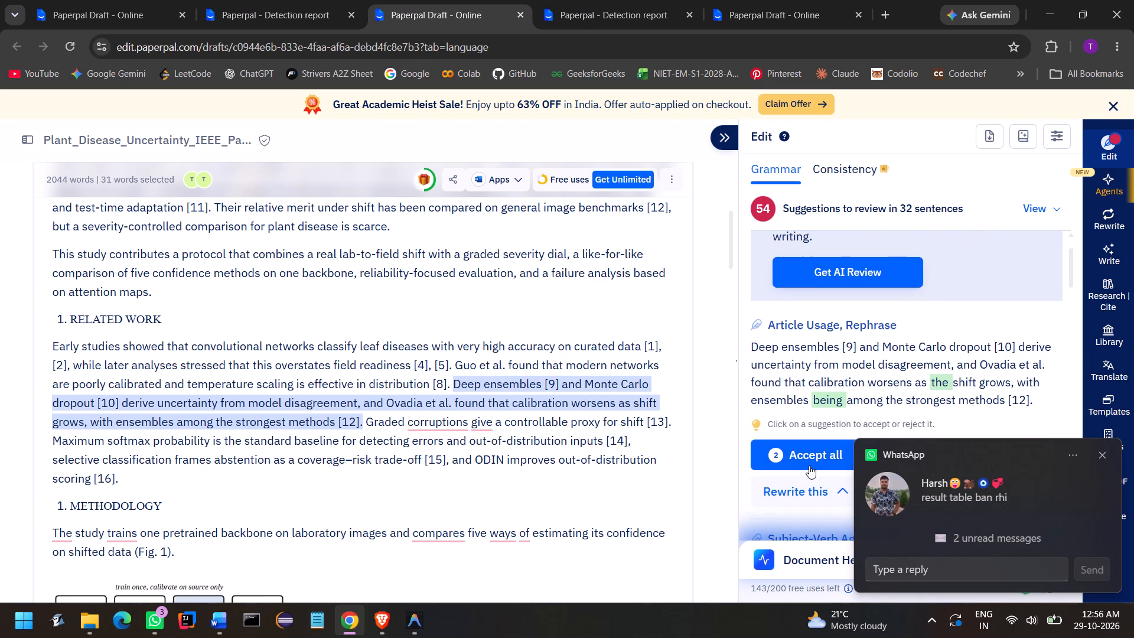
left_click(809, 463)
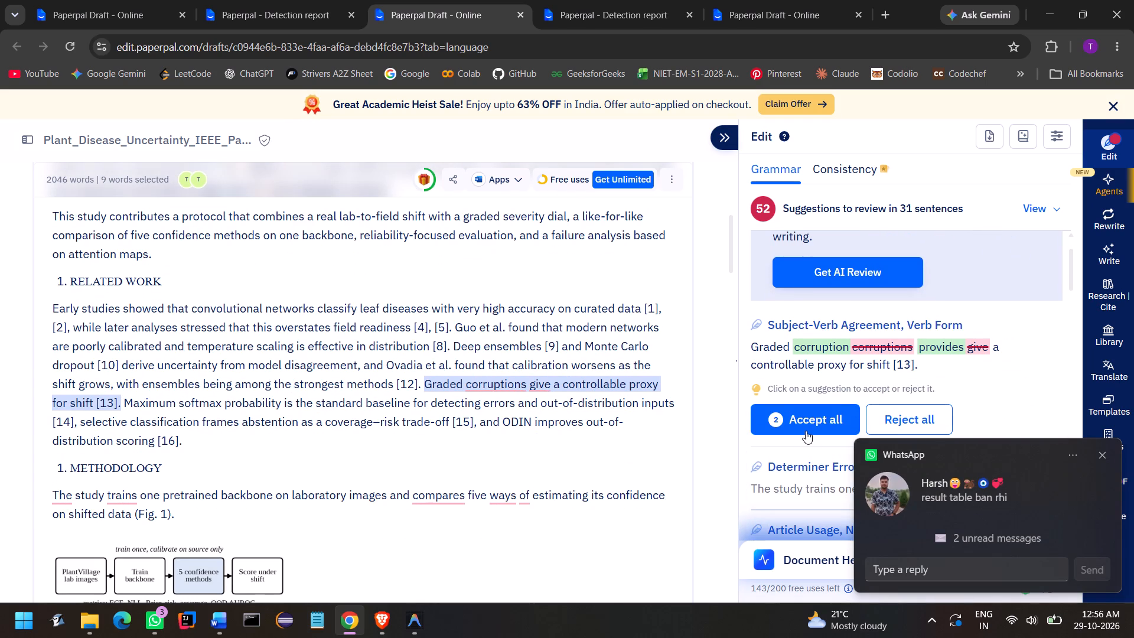
left_click(806, 431)
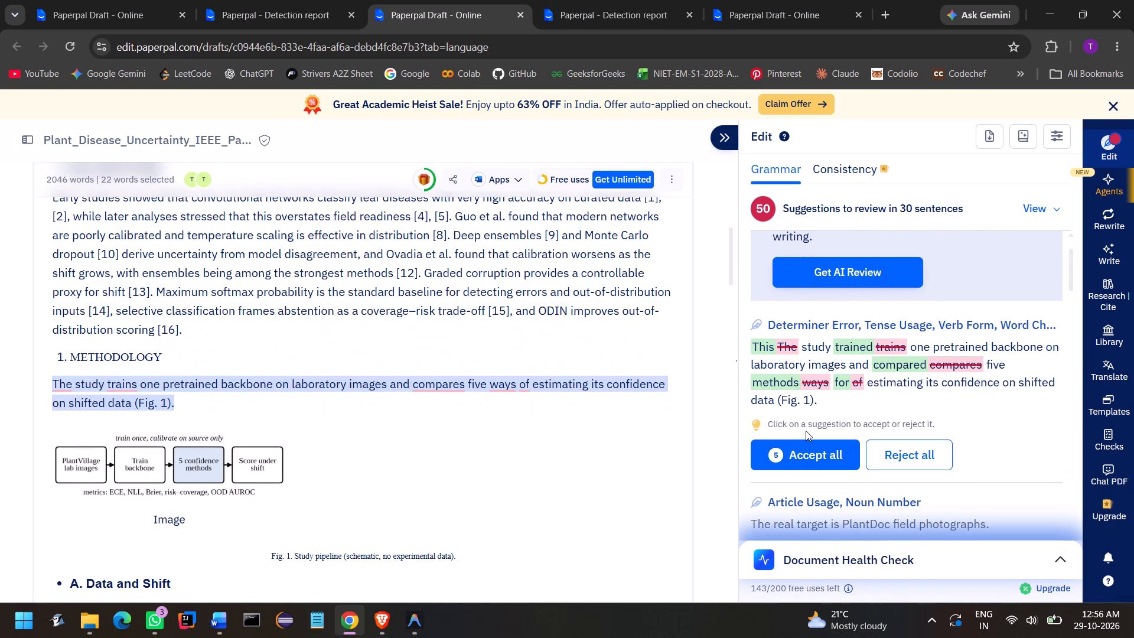
left_click(807, 458)
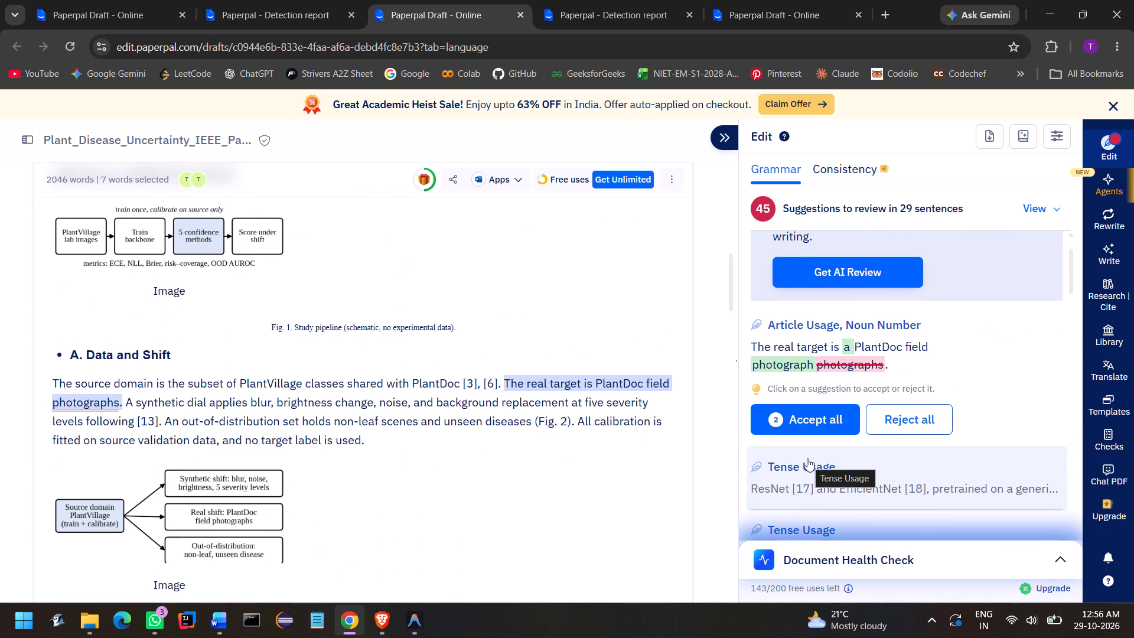
Accept the suggestions for the first Data and Shift, Backbone and Training, and Confidence Methods sections, such as "a PlantDoc field photograph" and "were fine-tuned".
left_click(789, 433)
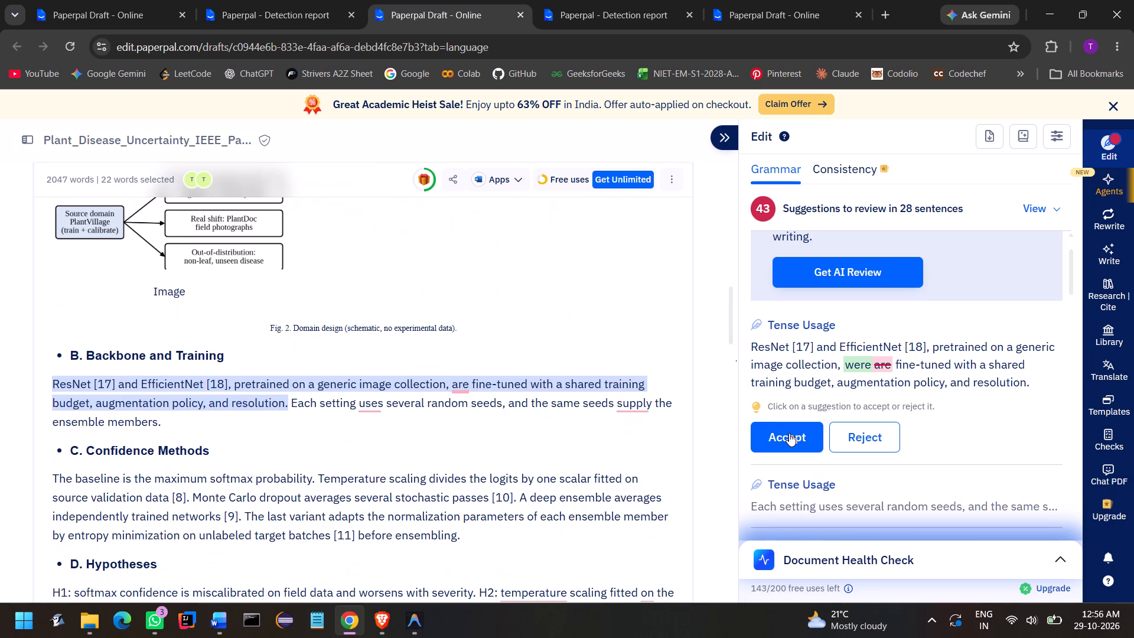
left_click(789, 433)
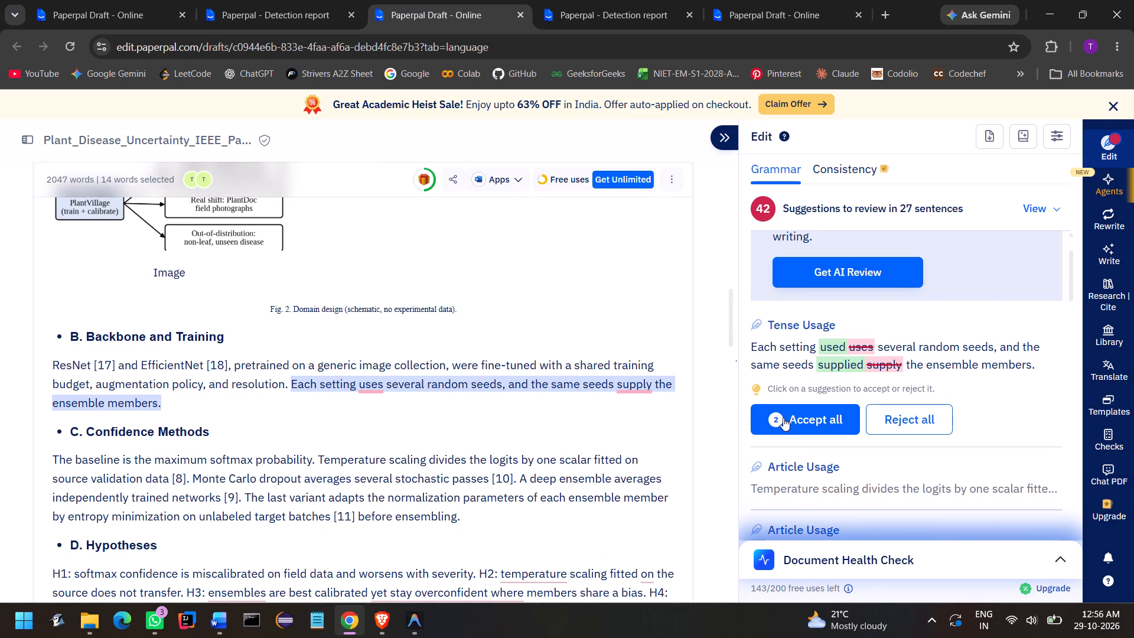
left_click(783, 418)
left_click(780, 405)
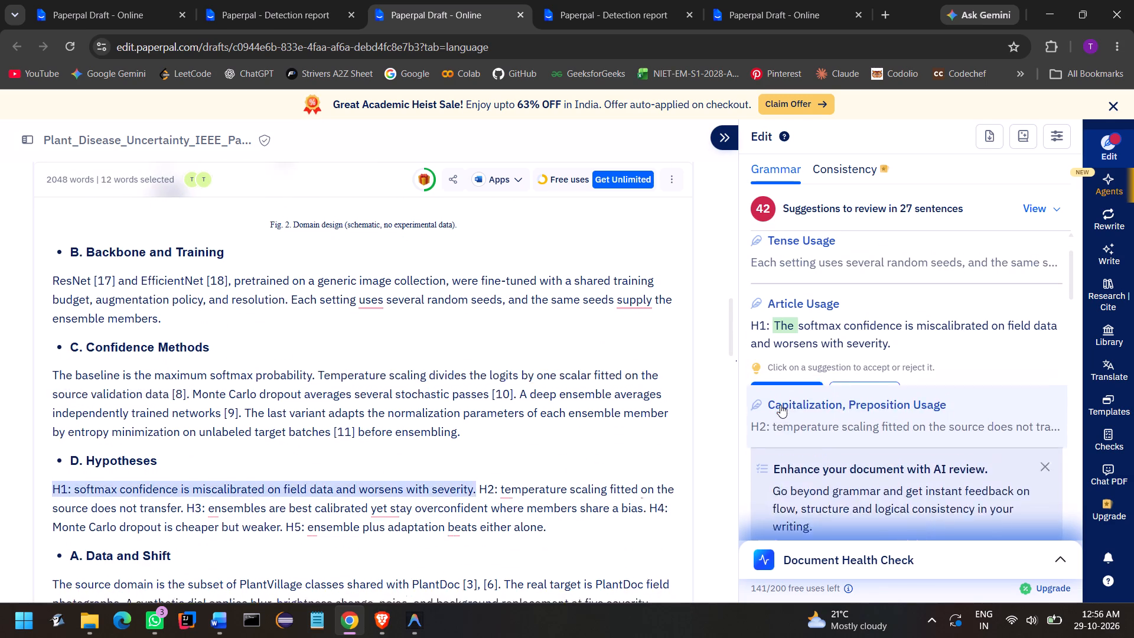
Accept the article, capitalization and rephrasing suggestions for hypotheses H1, H2, H3 and H5.
left_click(780, 404)
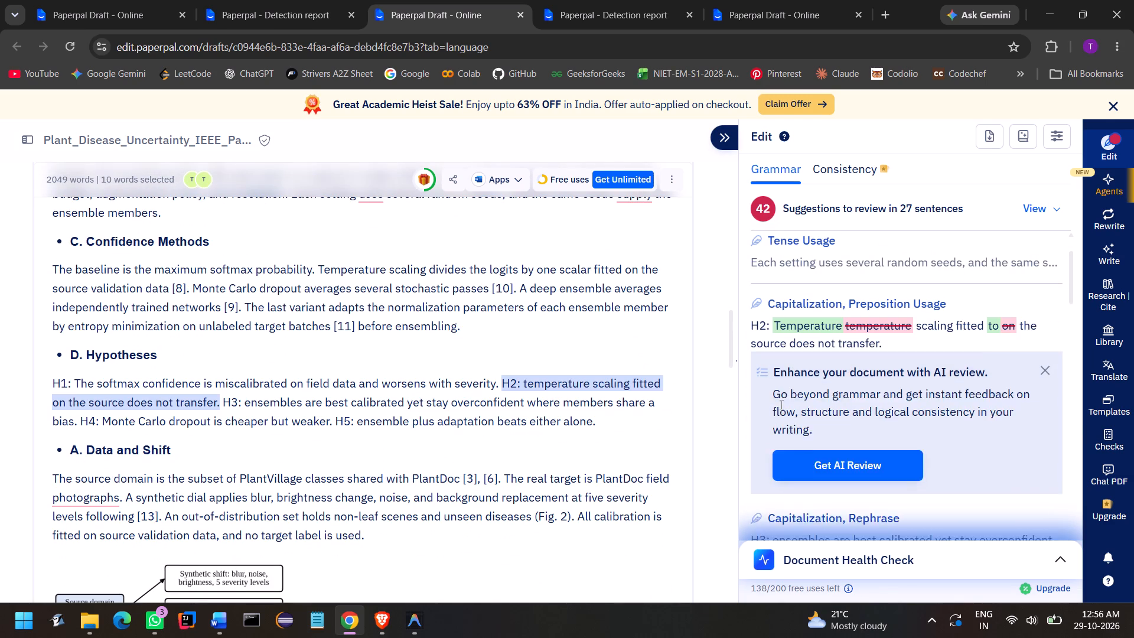
left_click(790, 393)
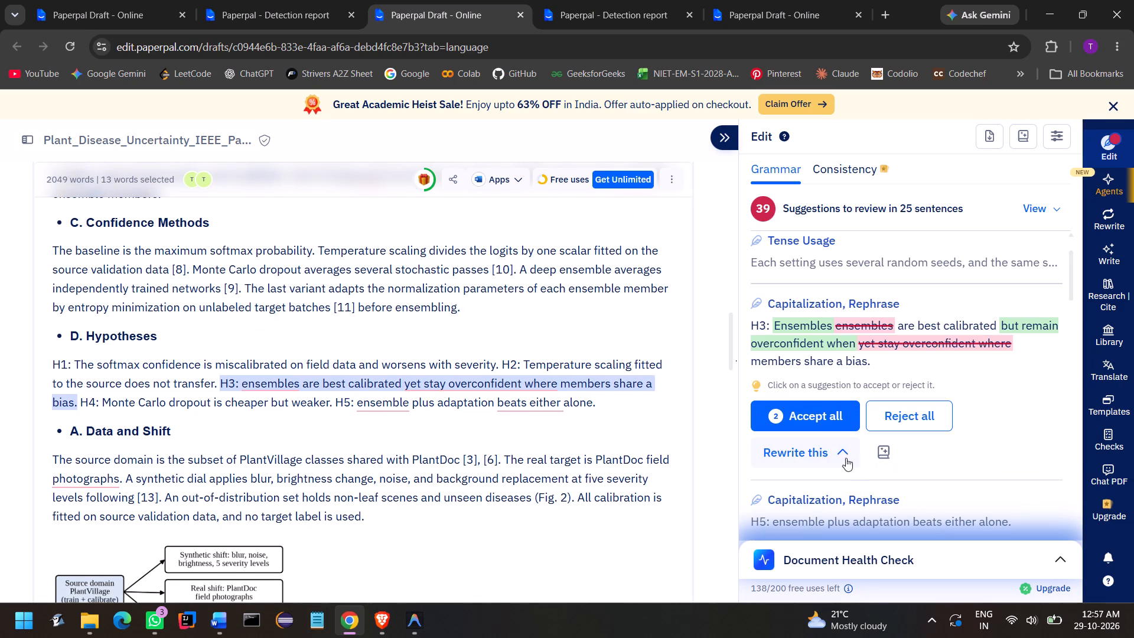
left_click(822, 425)
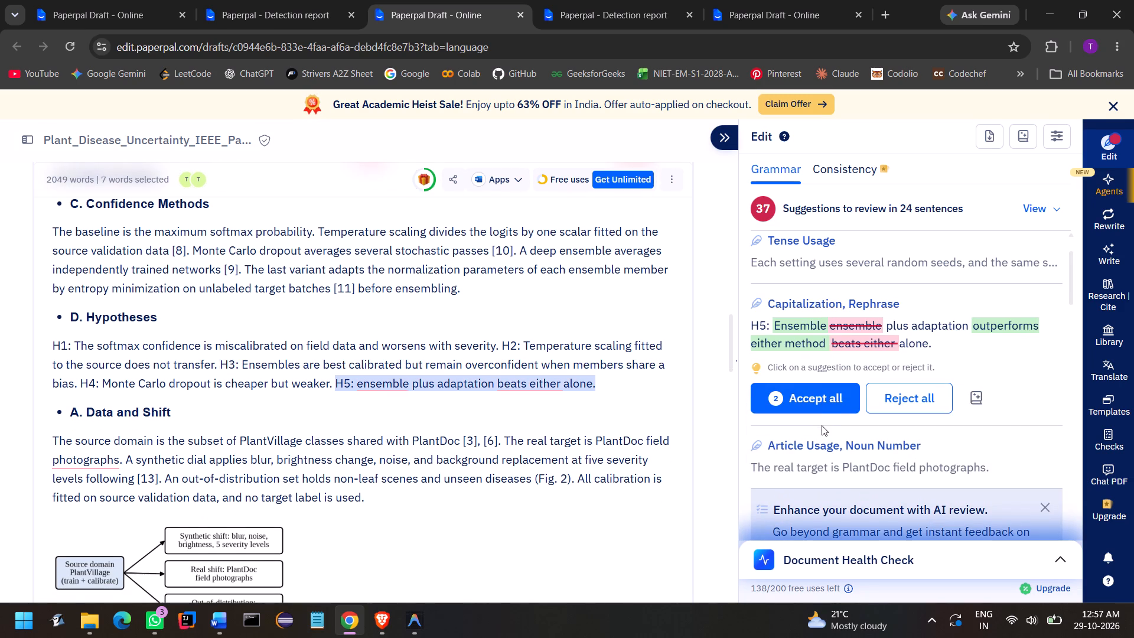
left_click(817, 404)
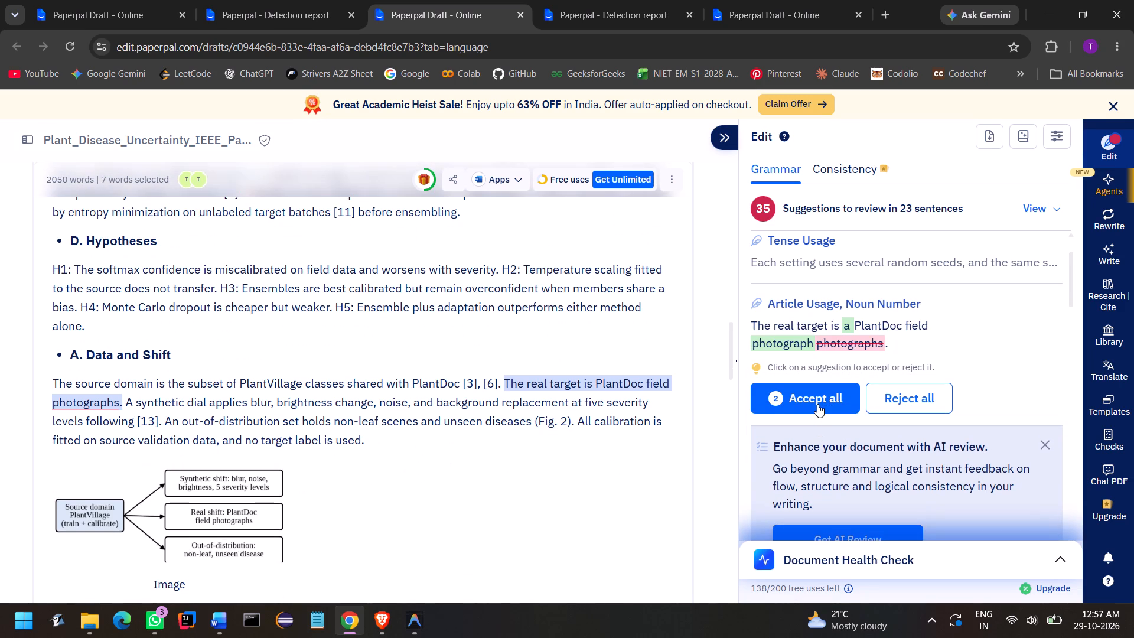
Accept the suggestions for the repeated Data and Shift, Backbone and Training, and Confidence Methods sections, including "used", "supplied" and "the source validation data".
left_click(817, 404)
scroll(817, 404, "down", 1)
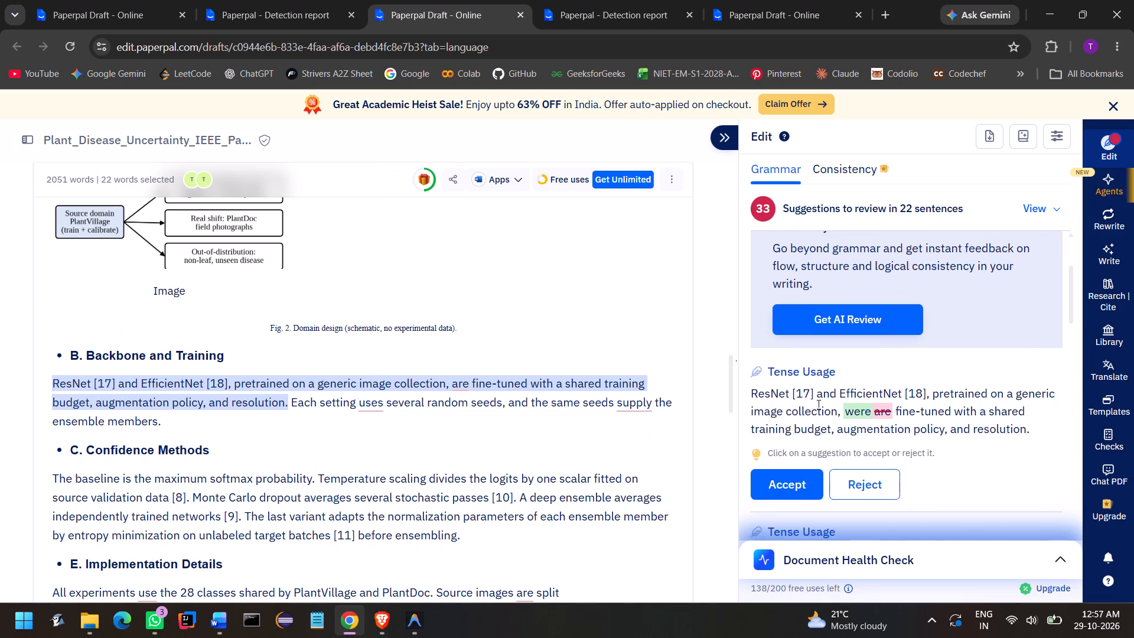
scroll(817, 404, "down", 2)
left_click(817, 404)
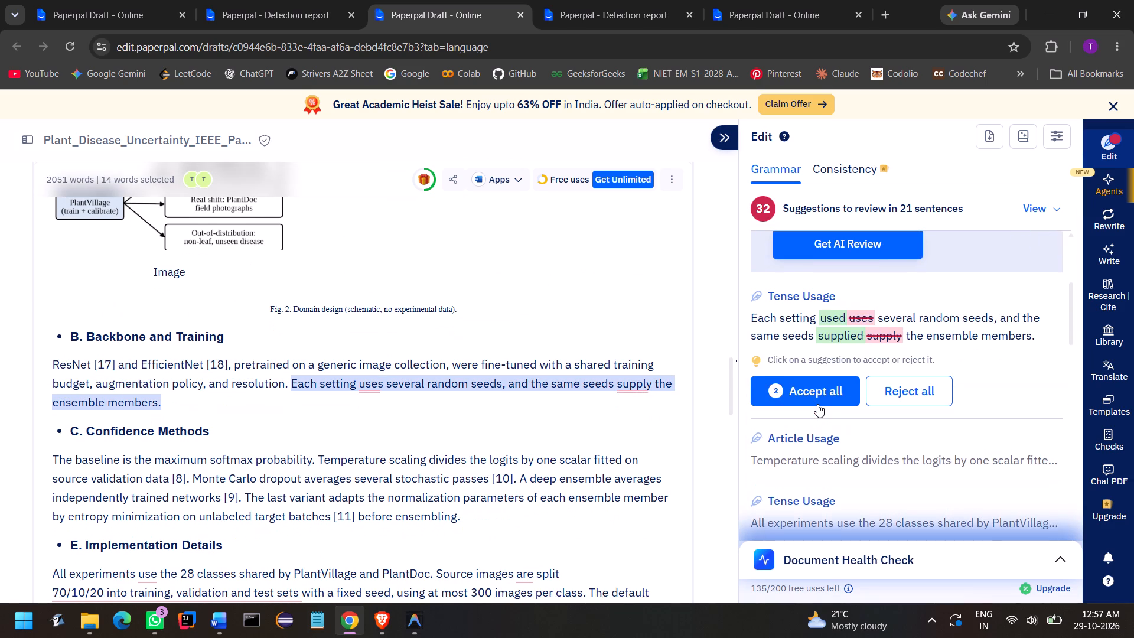
left_click(814, 398)
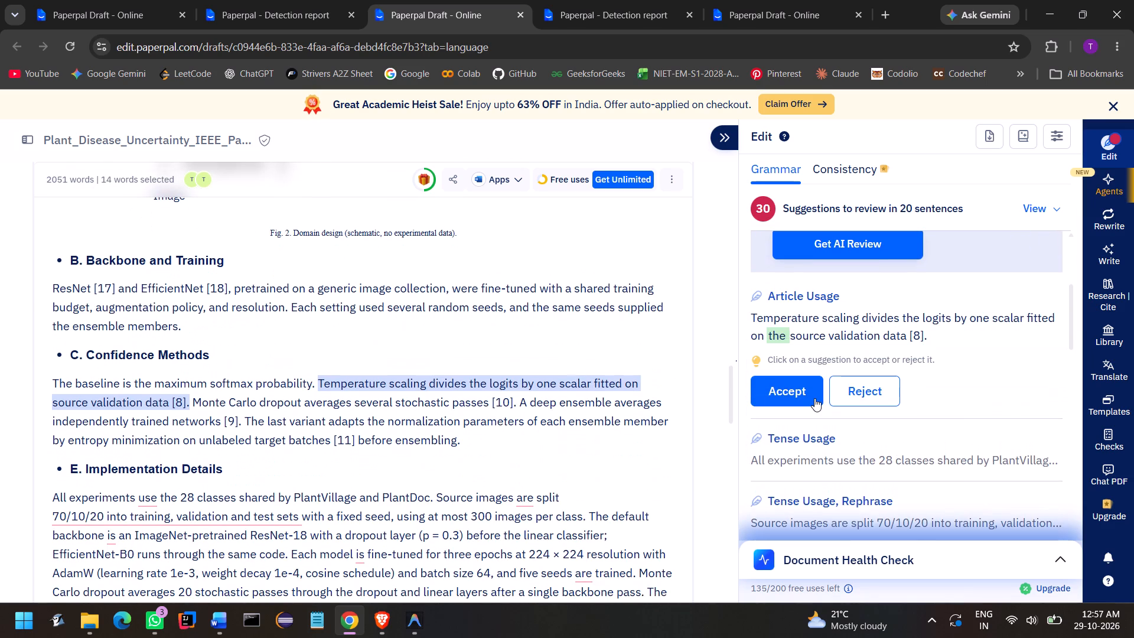
left_click(814, 398)
Accept the Implementation Details suggestions, including past-tense verbs, the rephrased 70/10/20 split, and "approximately one-quarter" and "type of stream".
left_click(814, 398)
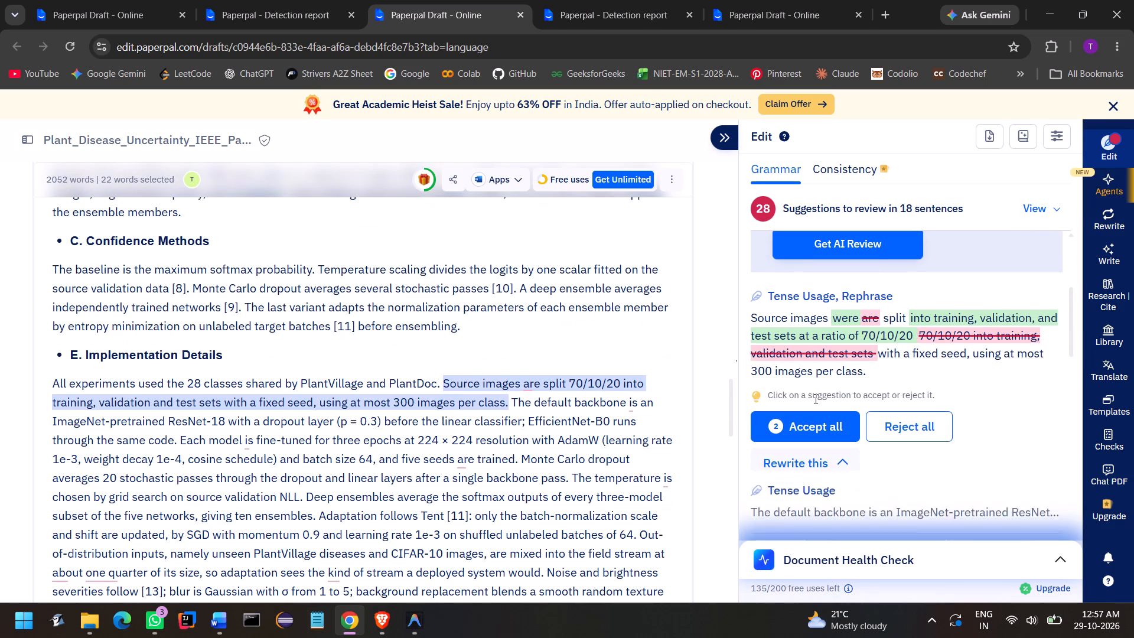
left_click(814, 398)
left_click(817, 413)
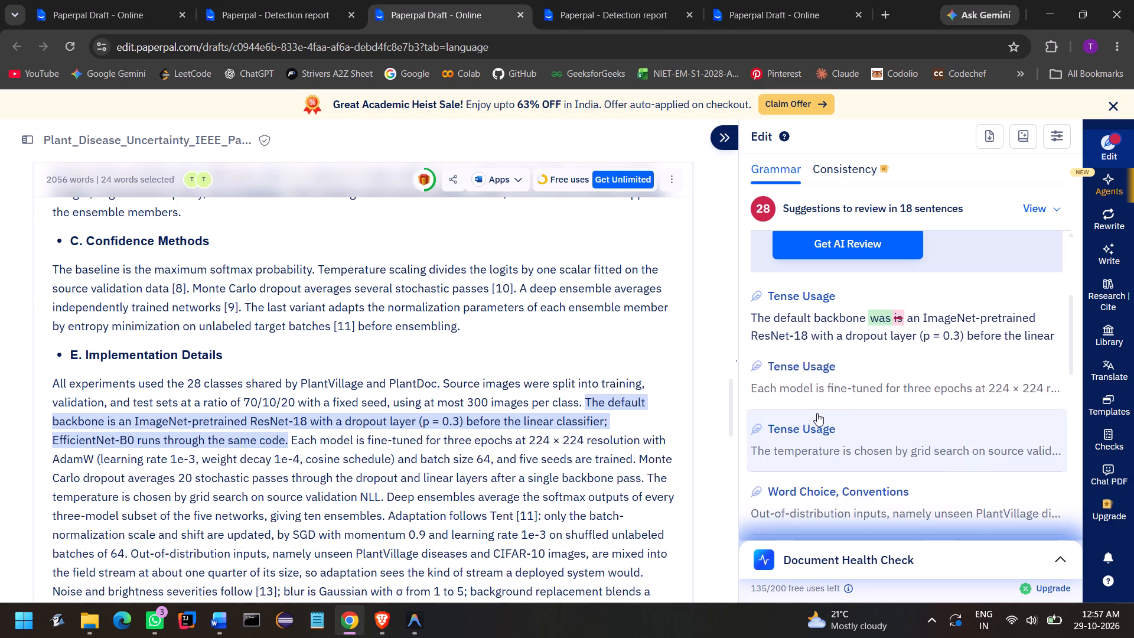
left_click(817, 413)
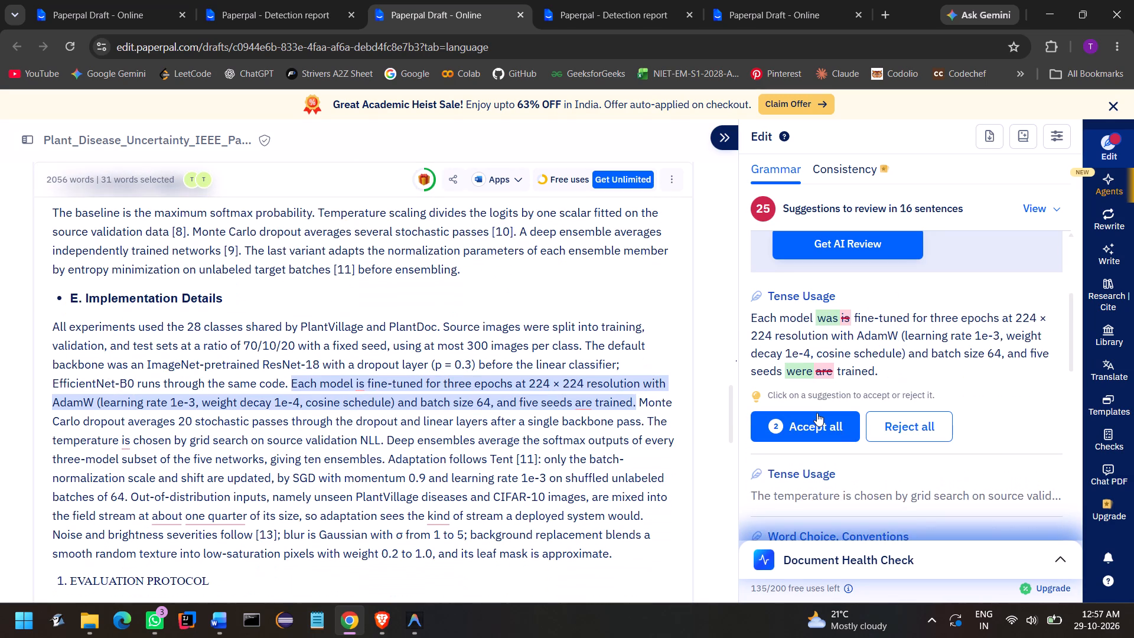
left_click(817, 413)
left_click(805, 395)
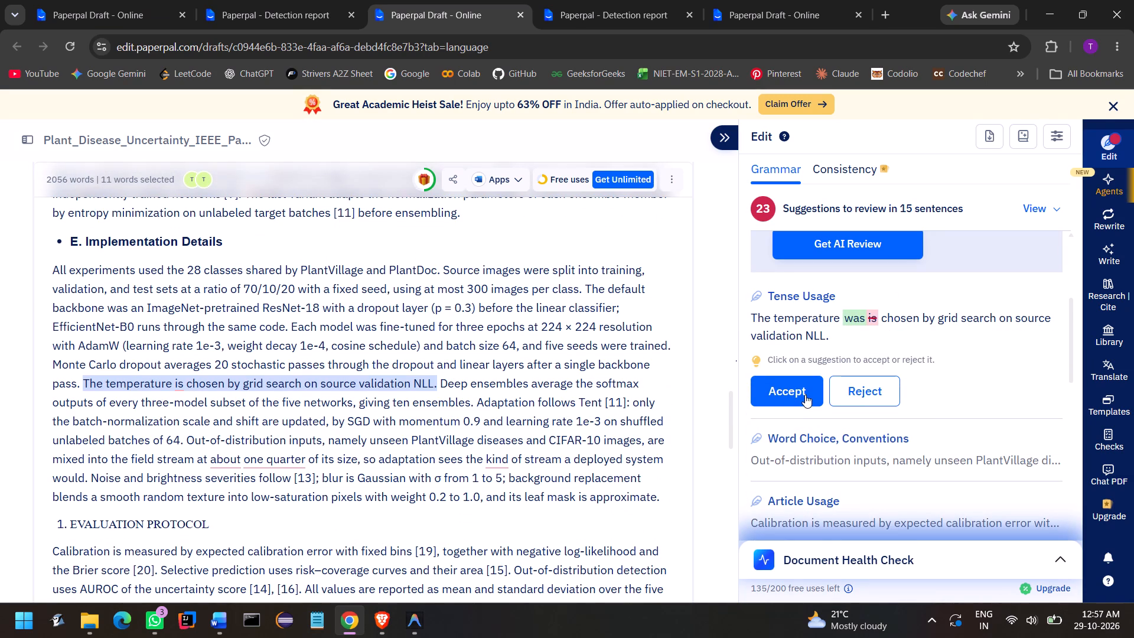
left_click(801, 430)
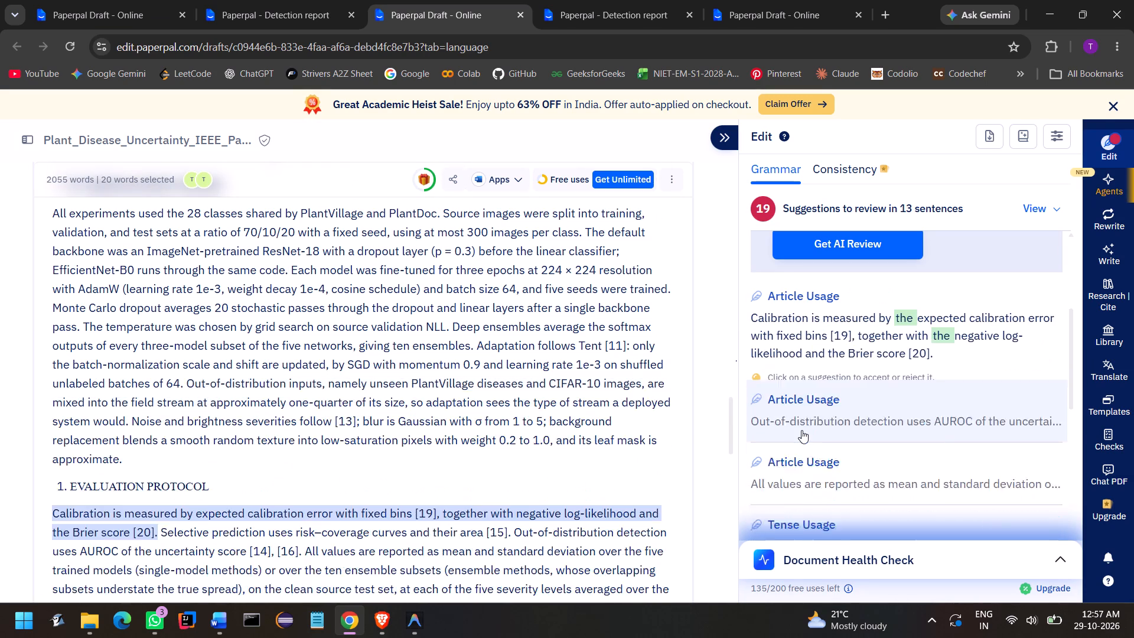
Accept the article, tense and verb-form suggestions throughout the Evaluation Protocol section, from the calibration sentence to the gradient-based attention maps.
left_click(794, 408)
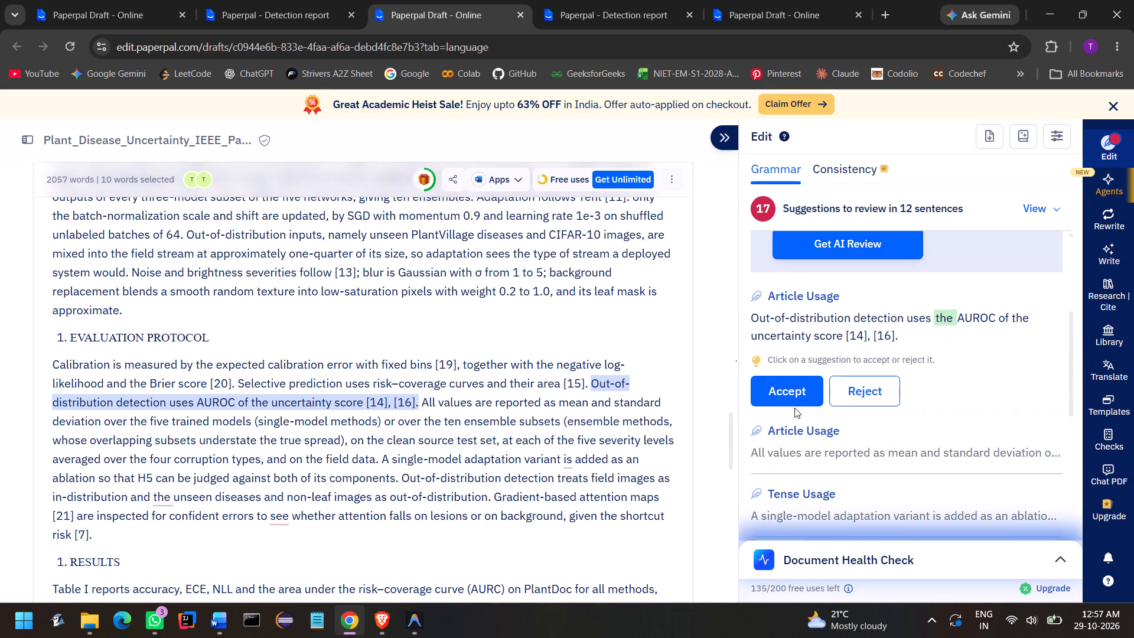
left_click(792, 403)
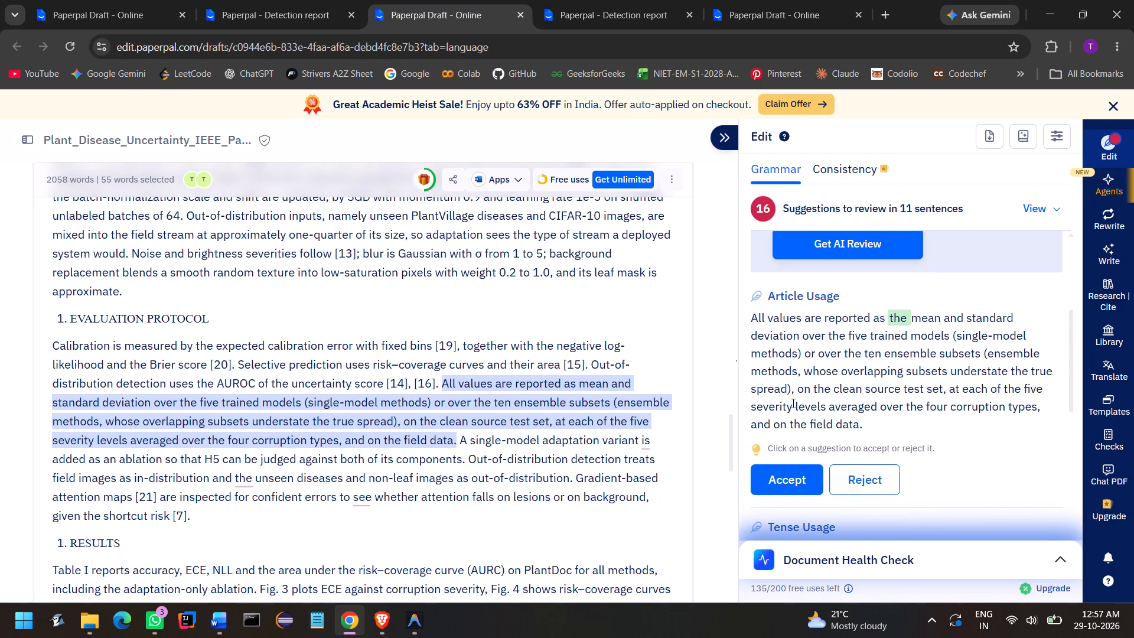
left_click(786, 471)
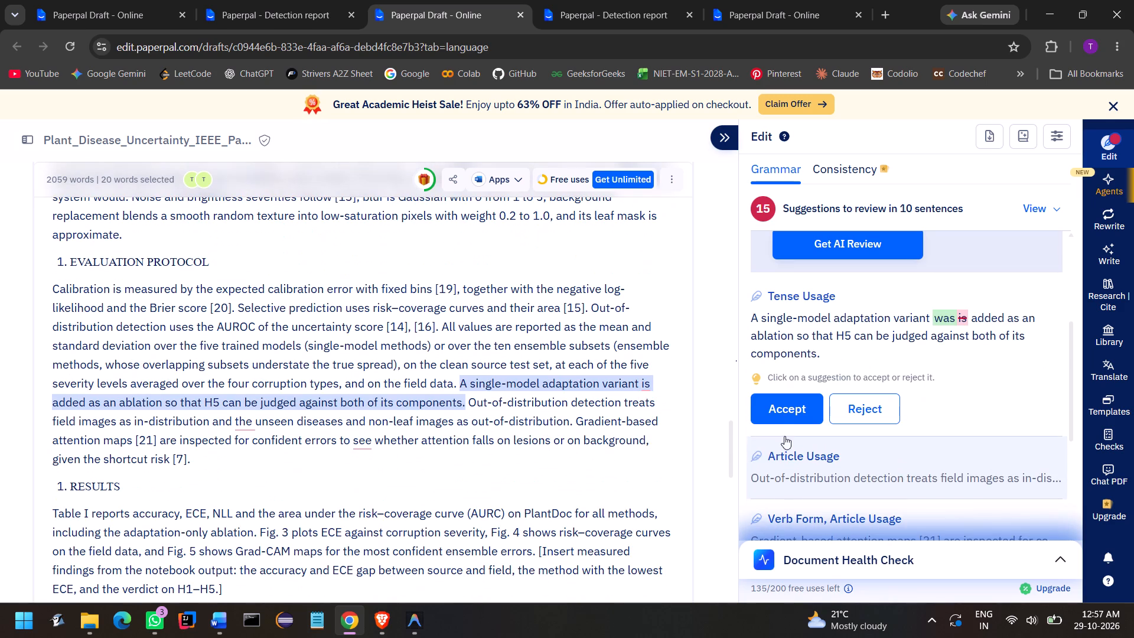
left_click(778, 413)
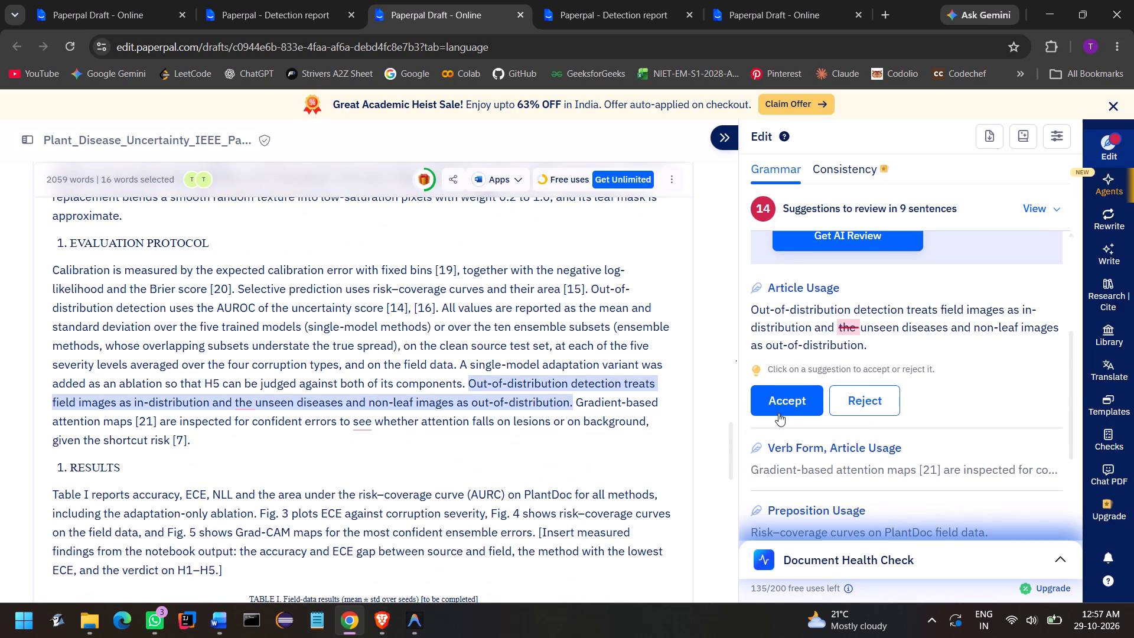
left_click(778, 413)
left_click(781, 410)
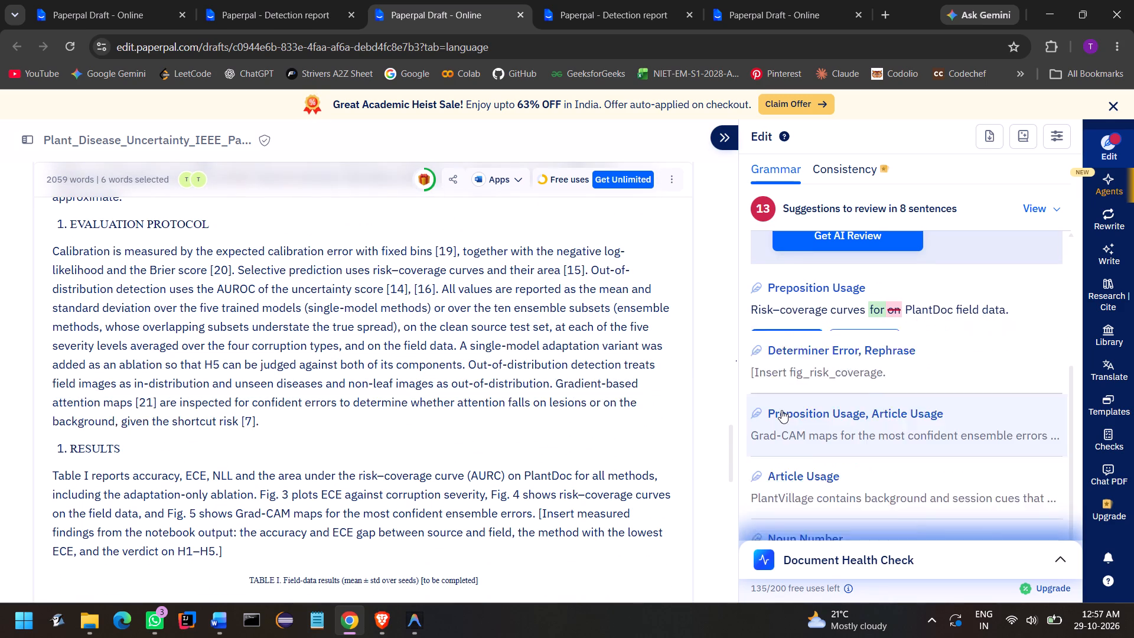
Accept the suggestions for the Fig. 4 and Fig. 5 captions and "the expected calibration error" in Limitations and Conclusion.
left_click(780, 373)
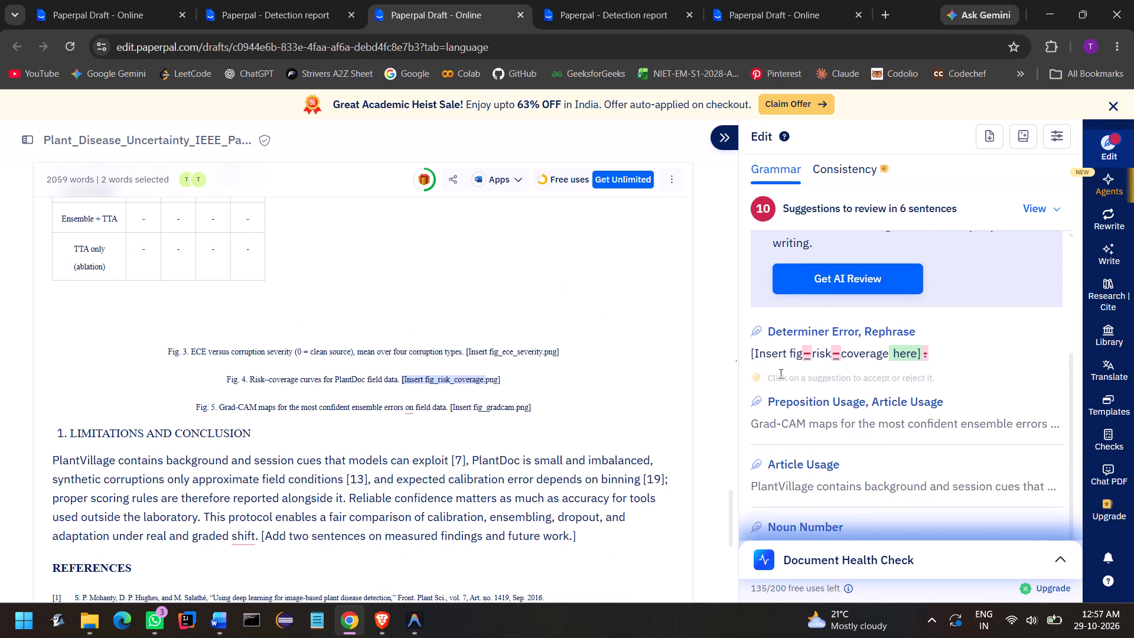
left_click(778, 409)
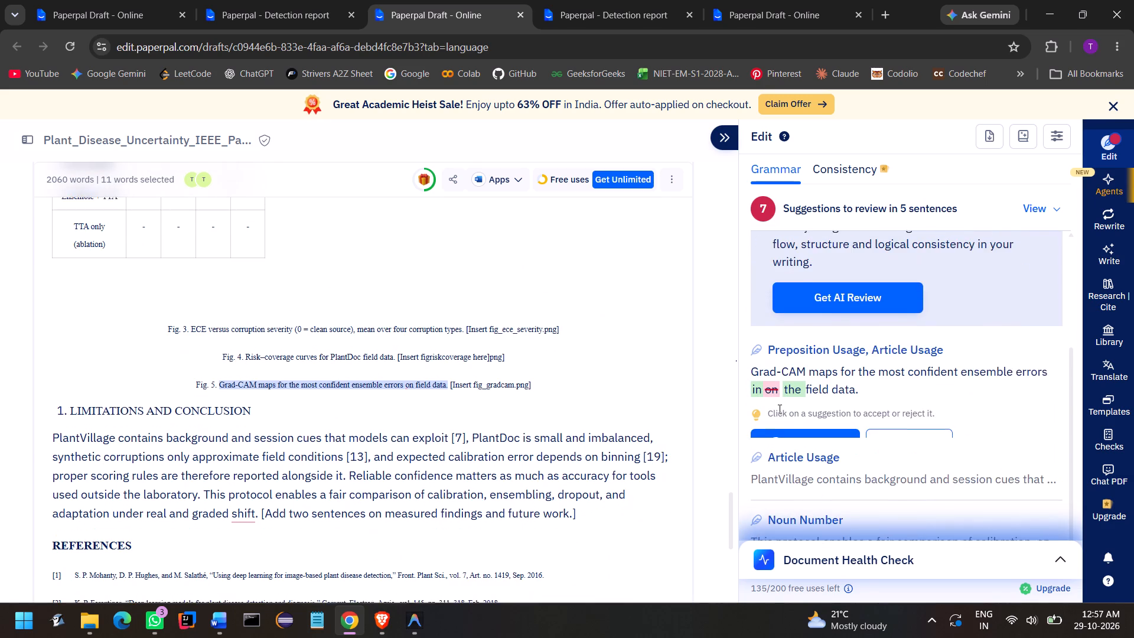
left_click(787, 422)
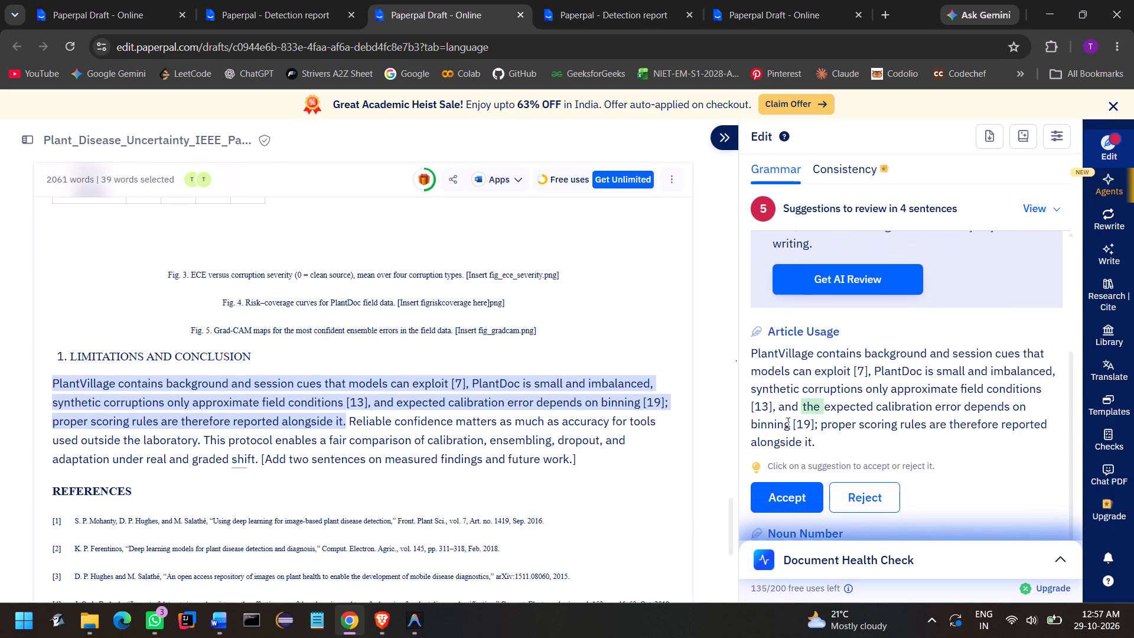
left_click(775, 486)
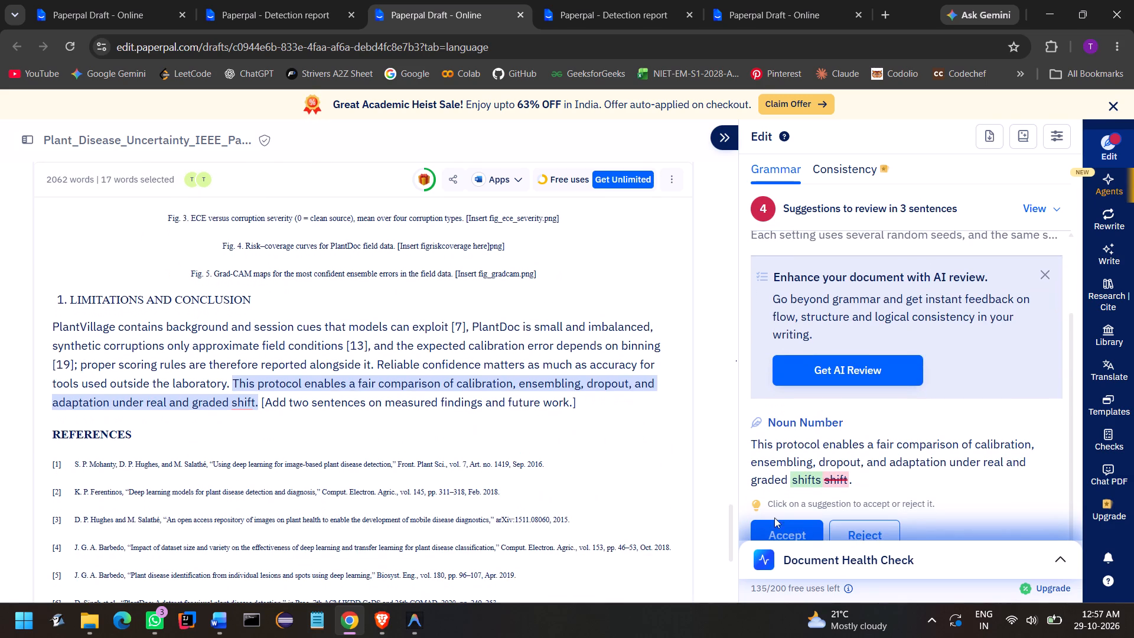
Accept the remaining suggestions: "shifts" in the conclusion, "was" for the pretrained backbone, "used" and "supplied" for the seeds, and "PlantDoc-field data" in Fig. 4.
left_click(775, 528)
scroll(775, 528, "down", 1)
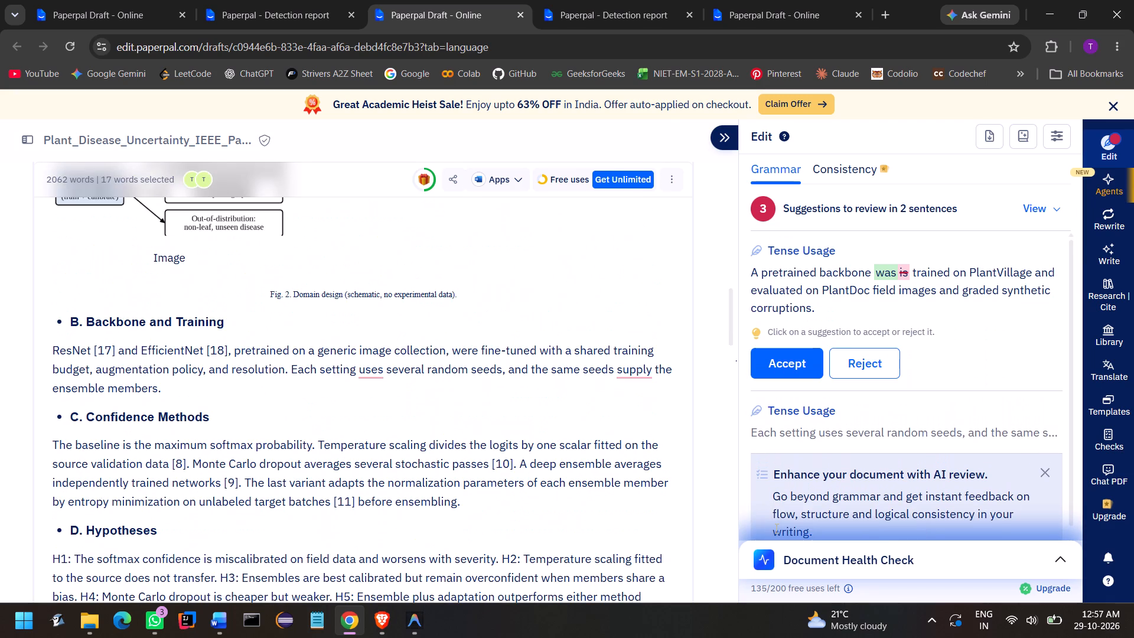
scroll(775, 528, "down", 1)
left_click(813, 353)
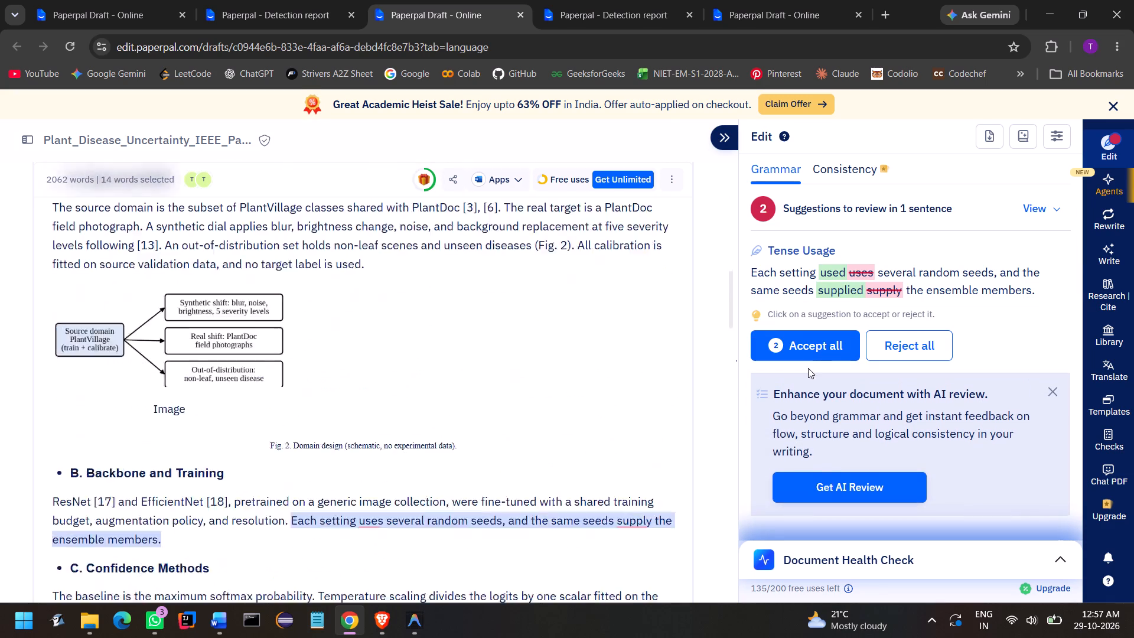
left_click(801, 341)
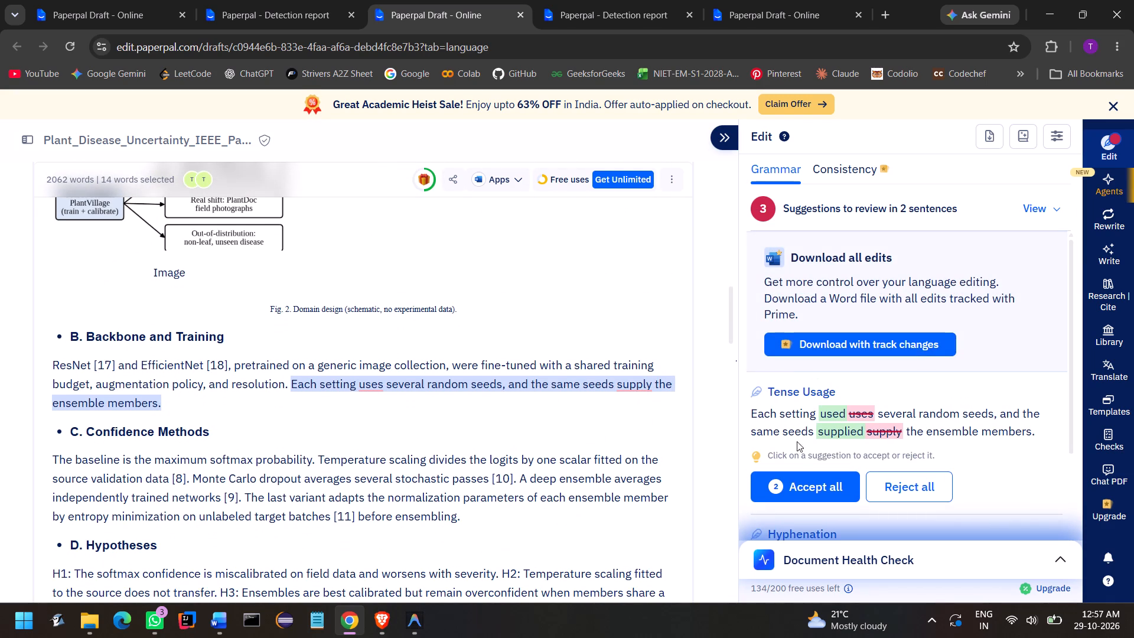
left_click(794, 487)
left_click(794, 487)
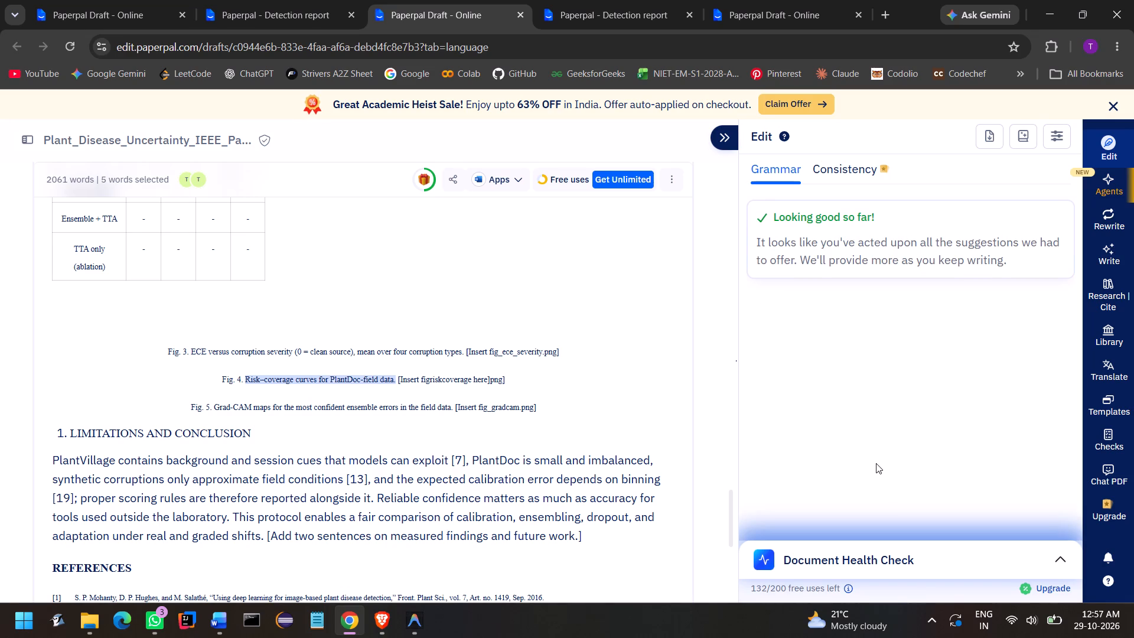
Run the consistency check on the draft and return to the grammar results.
scroll(876, 463, "down", 4)
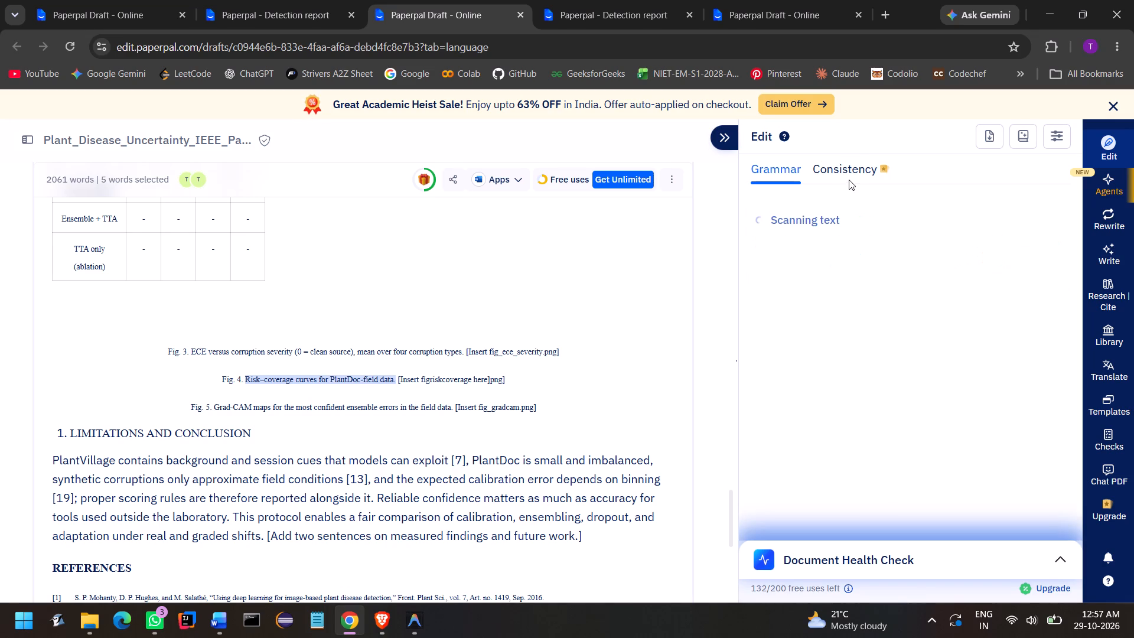
left_click(843, 170)
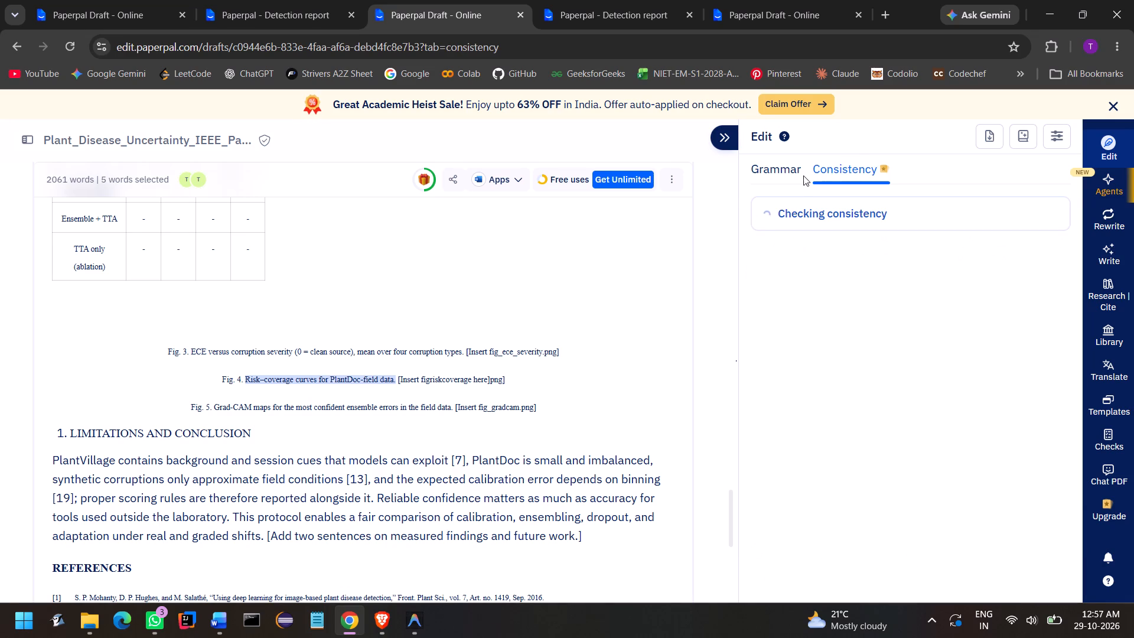
left_click(797, 175)
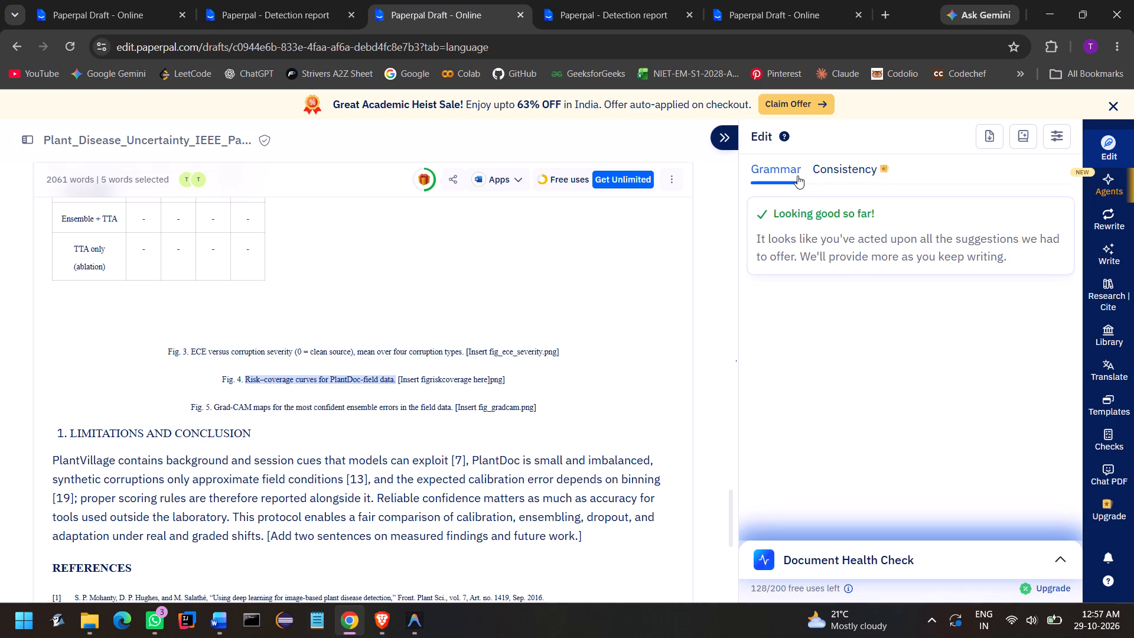
scroll(856, 367, "down", 4)
Examine the highlighted passages in the AI detection report and the progress of the updated paper's Document Health Check.
left_click(639, 0)
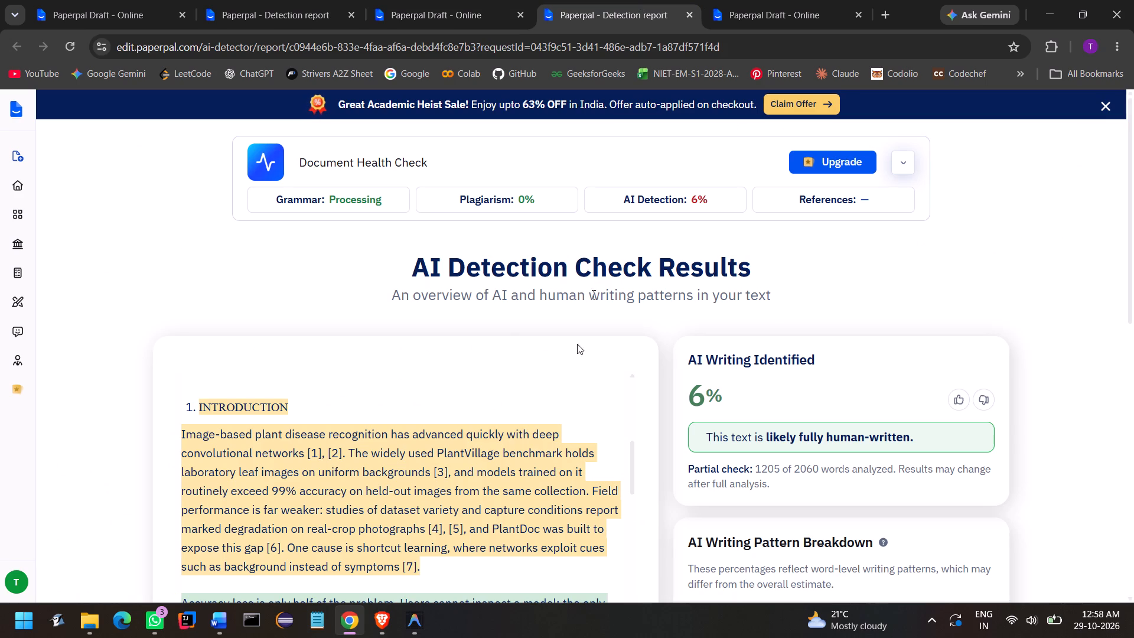
scroll(548, 461, "down", 2)
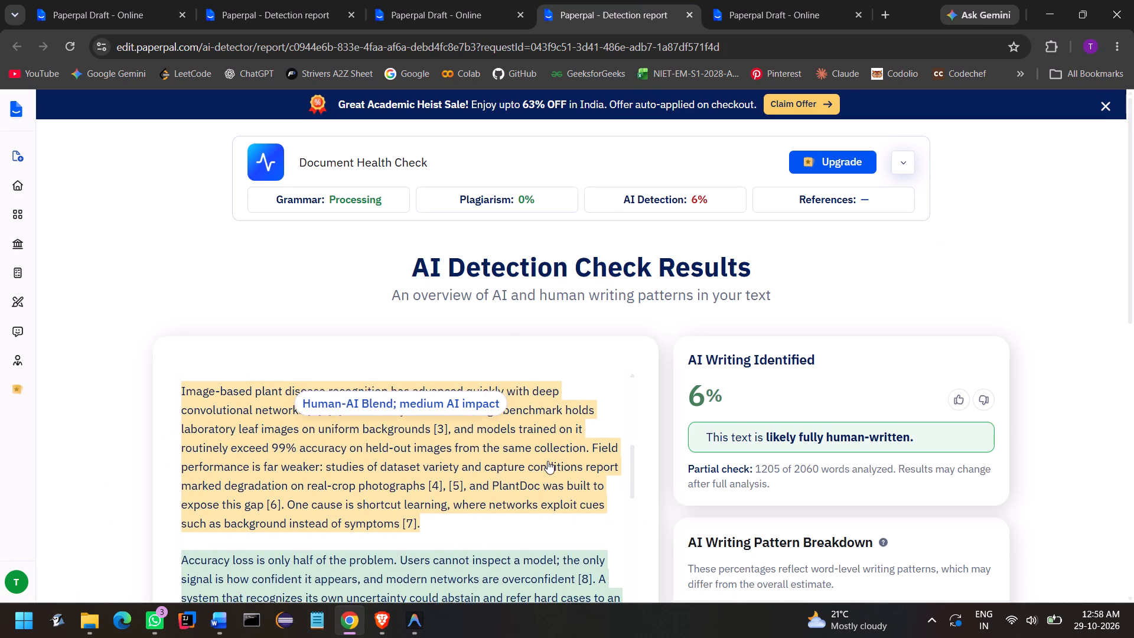
scroll(548, 461, "down", 6)
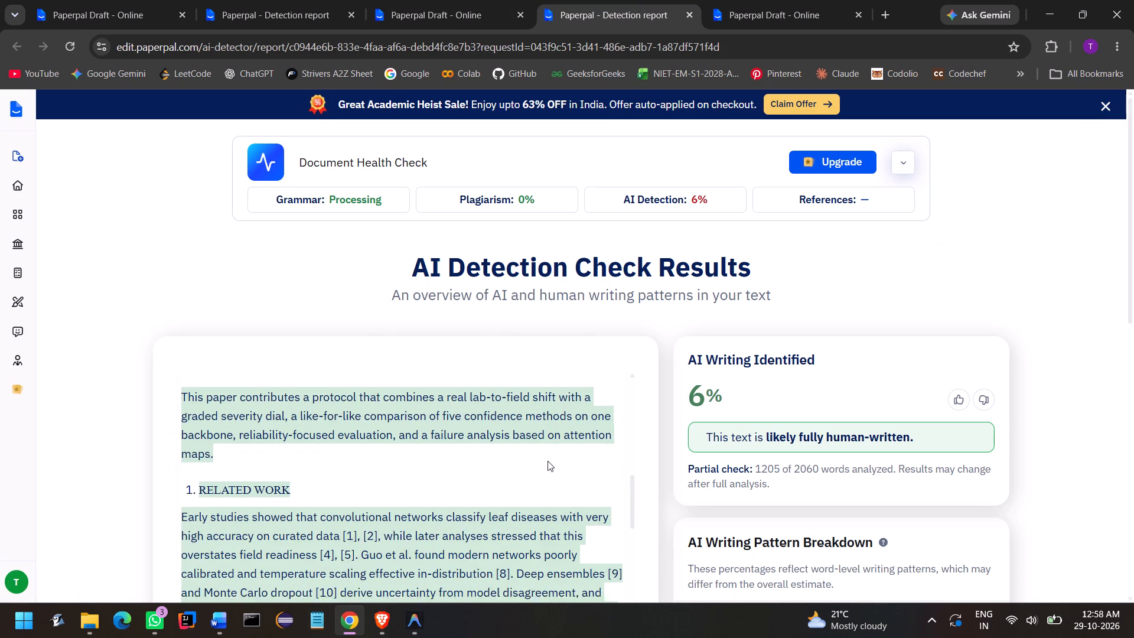
scroll(548, 461, "down", 5)
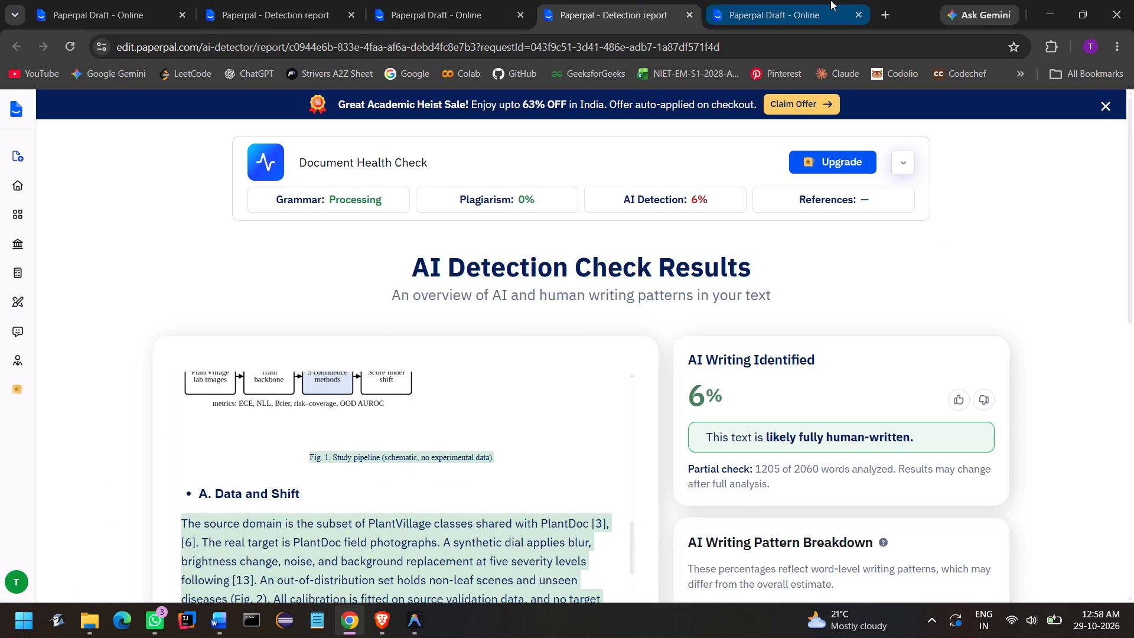
left_click(830, 0)
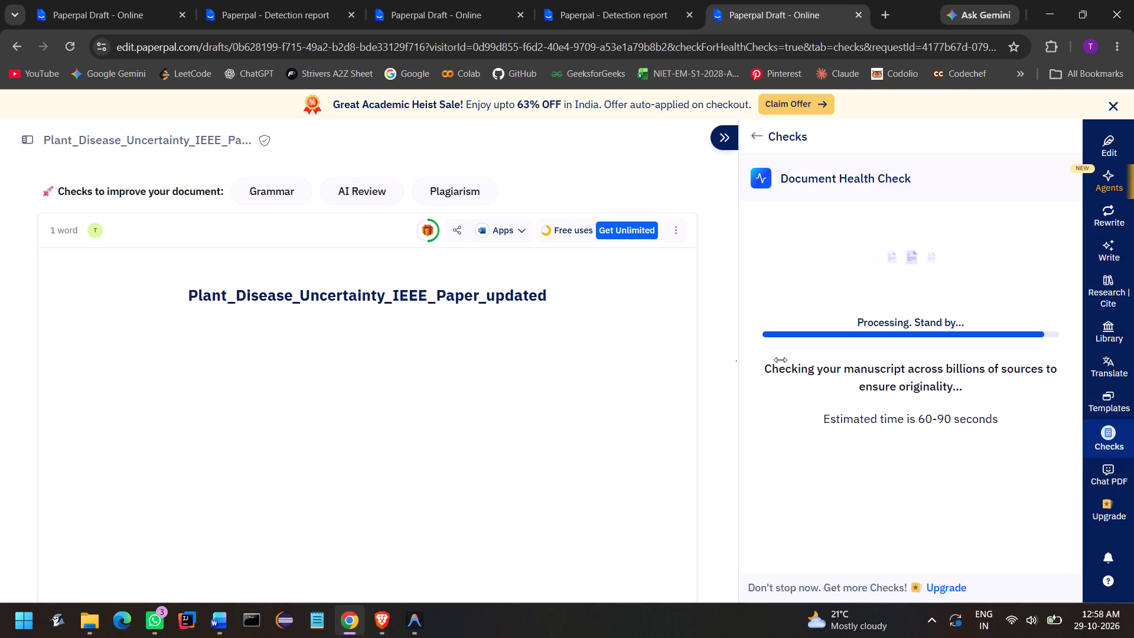
scroll(797, 428, "down", 1)
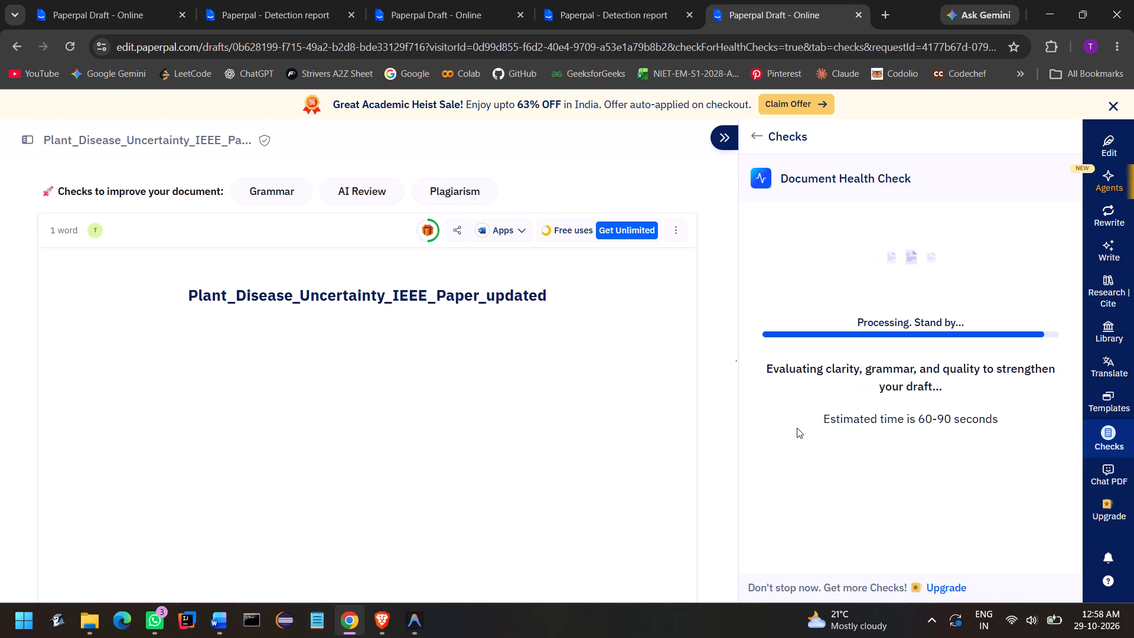
scroll(797, 428, "down", 1)
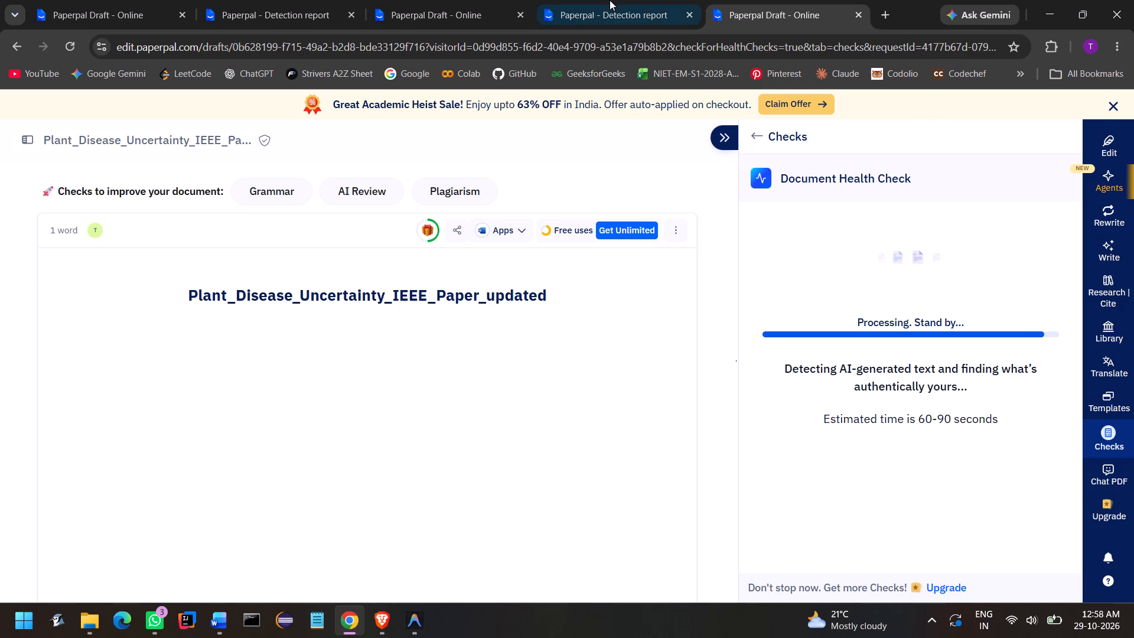
Examine the other copy of the AI detection report, from the writing pattern breakdown to the follow-up checks below the references.
left_click(441, 0)
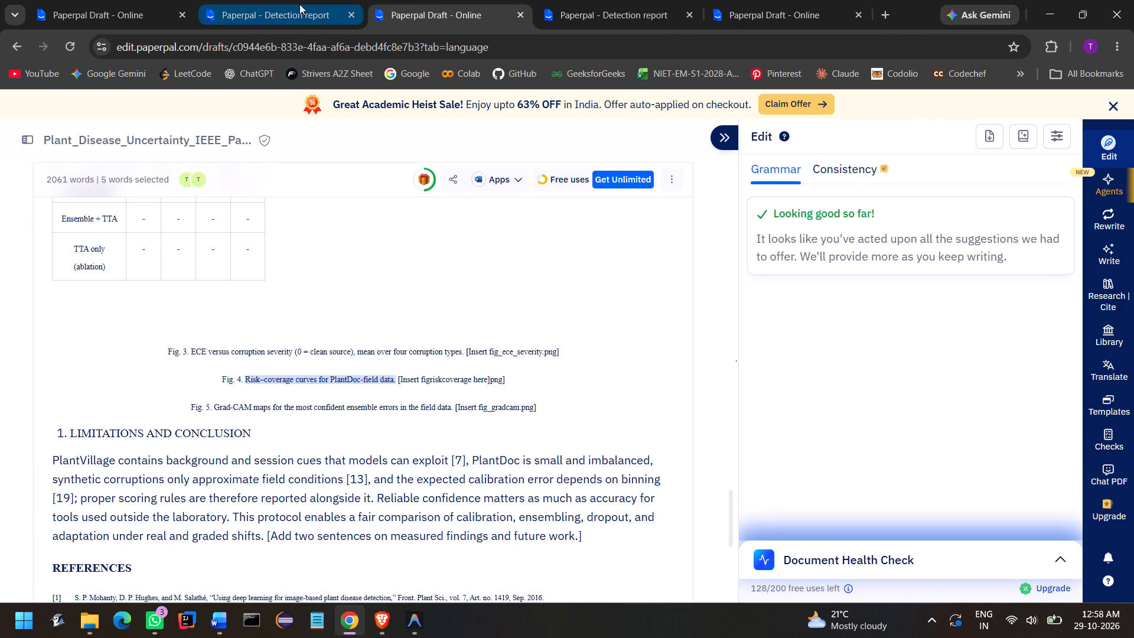
left_click(299, 4)
scroll(584, 285, "up", 3)
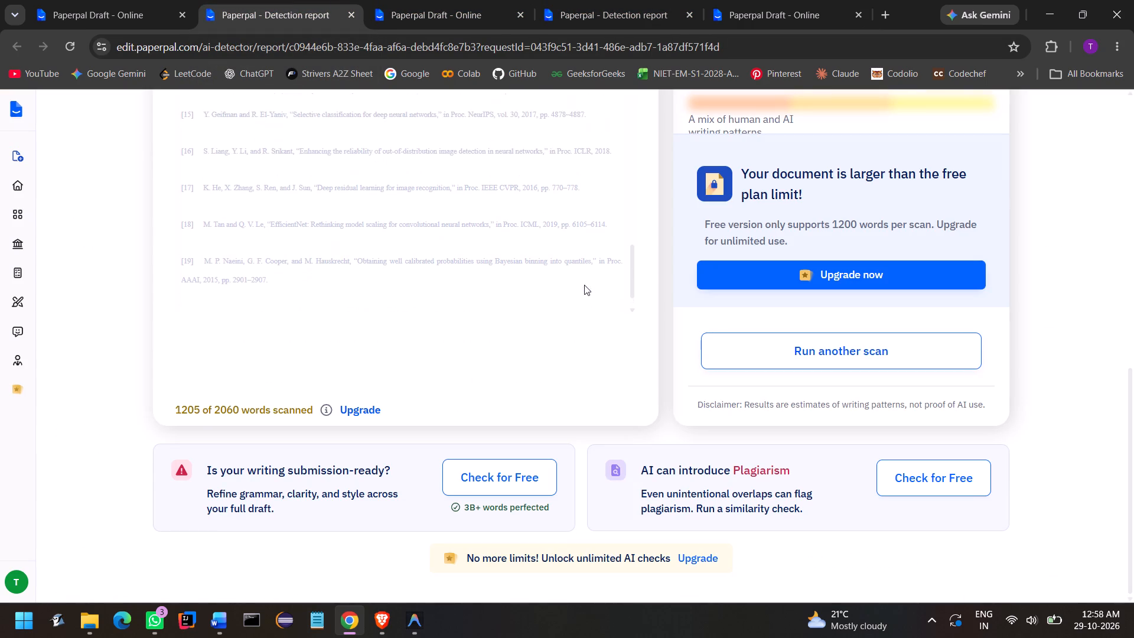
scroll(584, 285, "up", 3)
scroll(1007, 203, "up", 2)
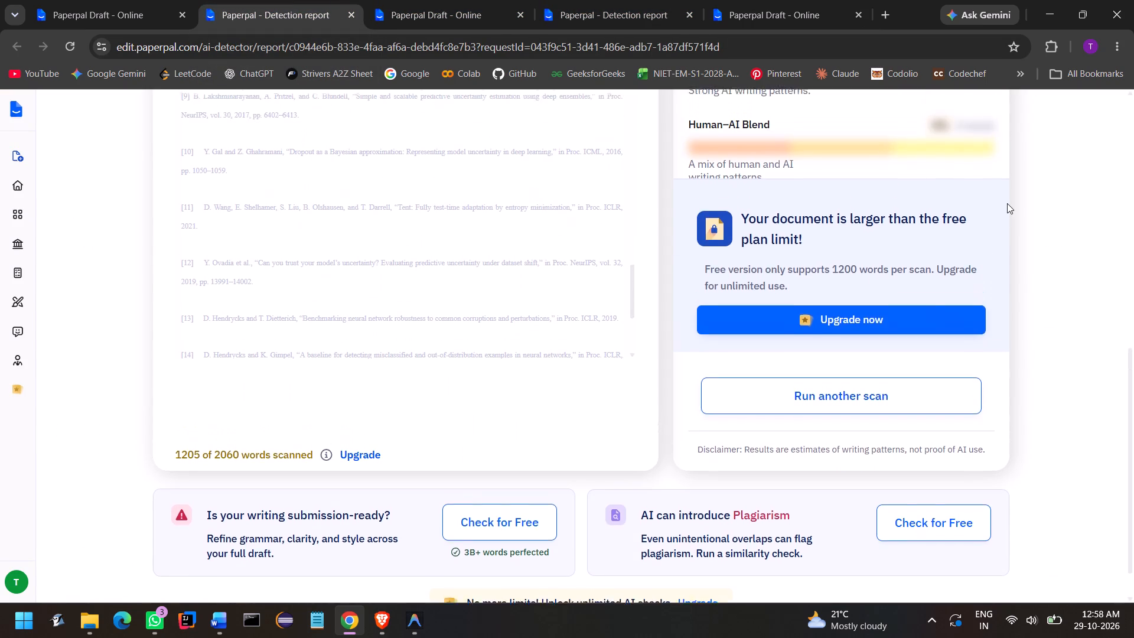
scroll(1007, 203, "up", 3)
scroll(499, 304, "down", 1)
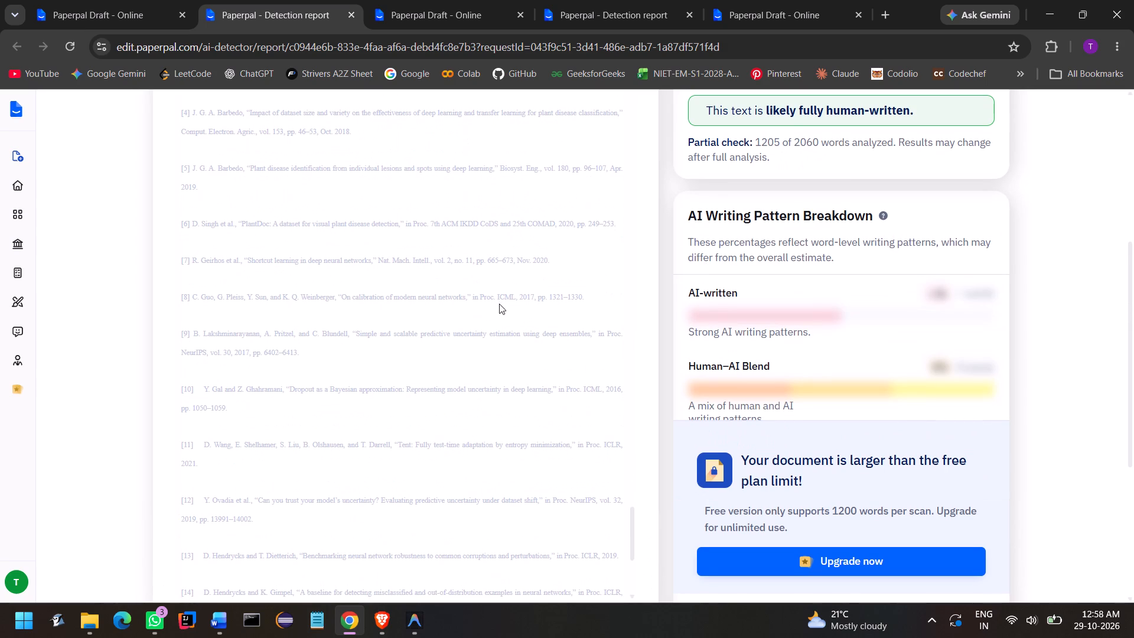
scroll(499, 304, "down", 3)
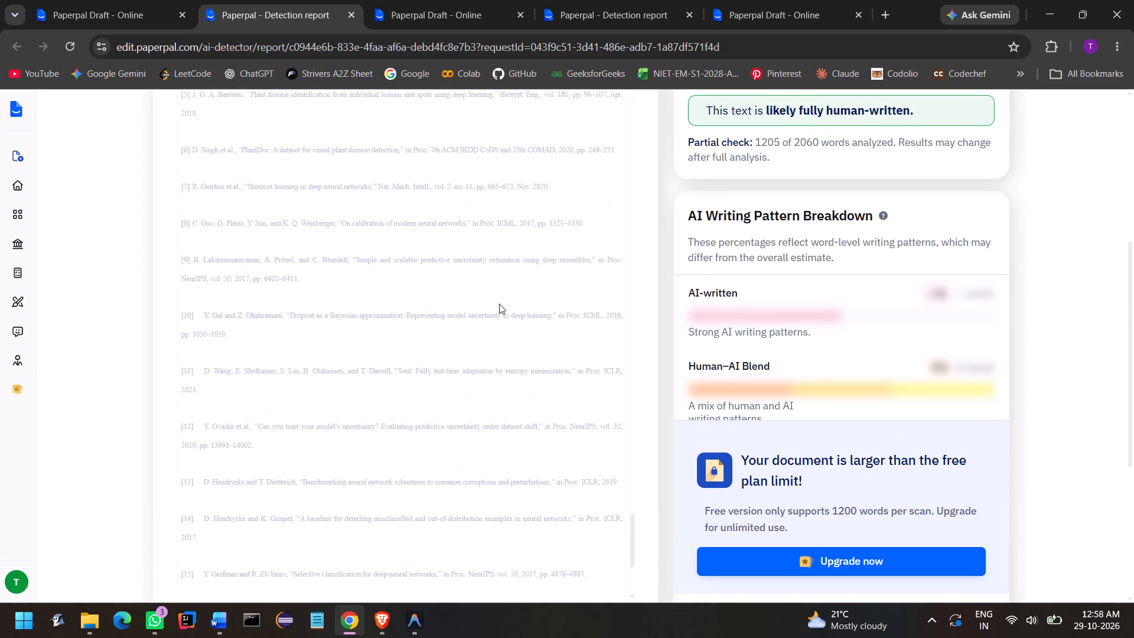
scroll(499, 304, "down", 8)
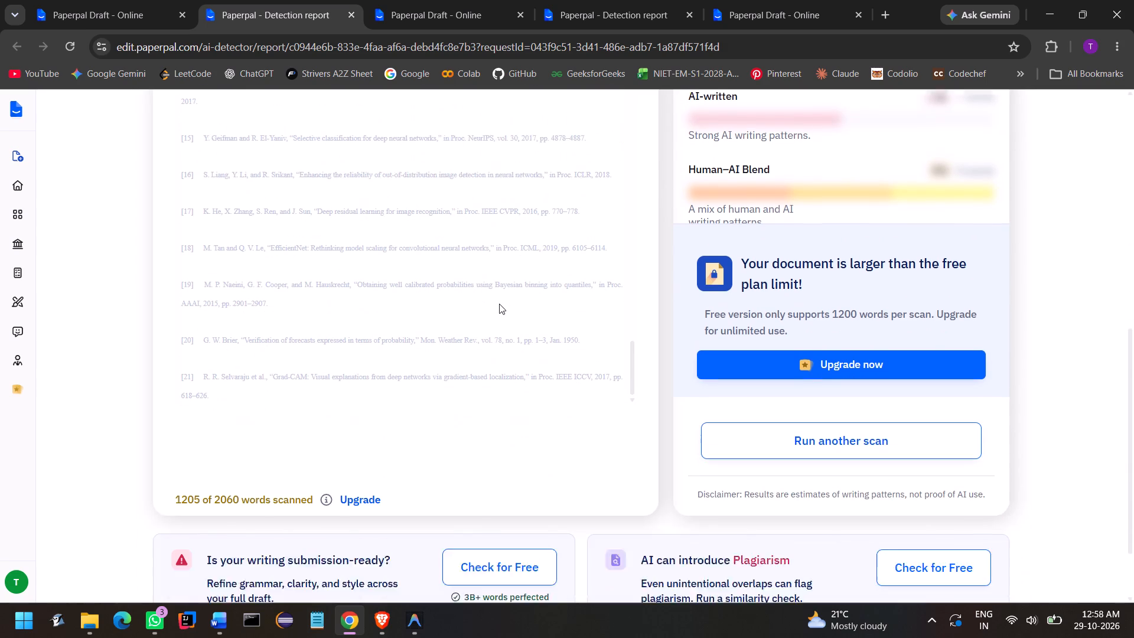
scroll(499, 304, "down", 3)
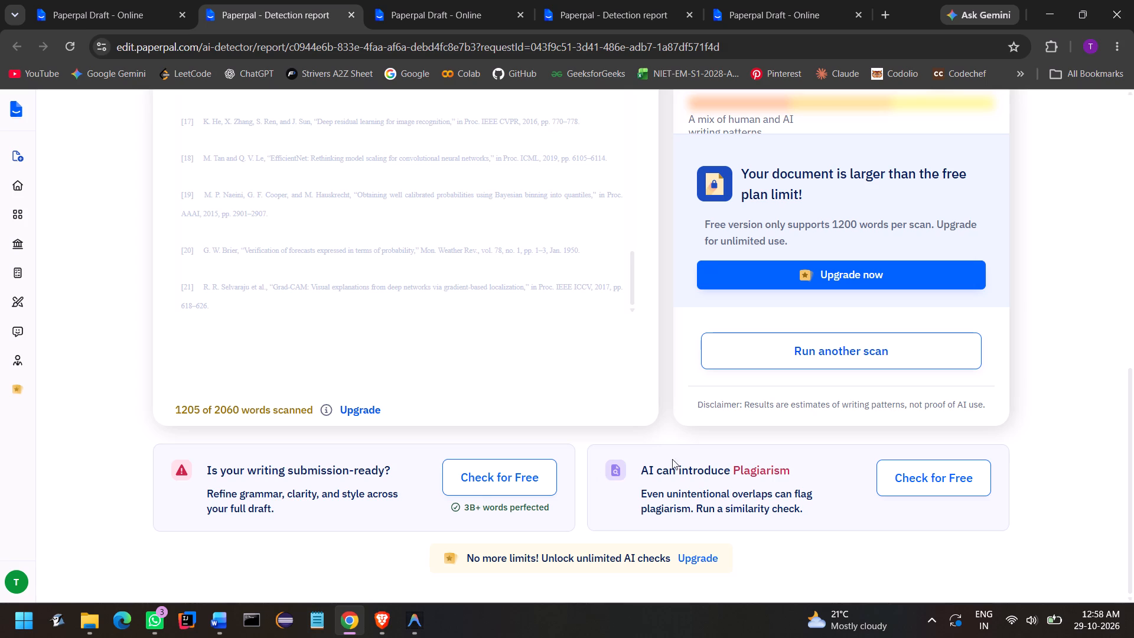
Open the free plagiarism check from the AI detection report and look at its last activity.
left_click(881, 487)
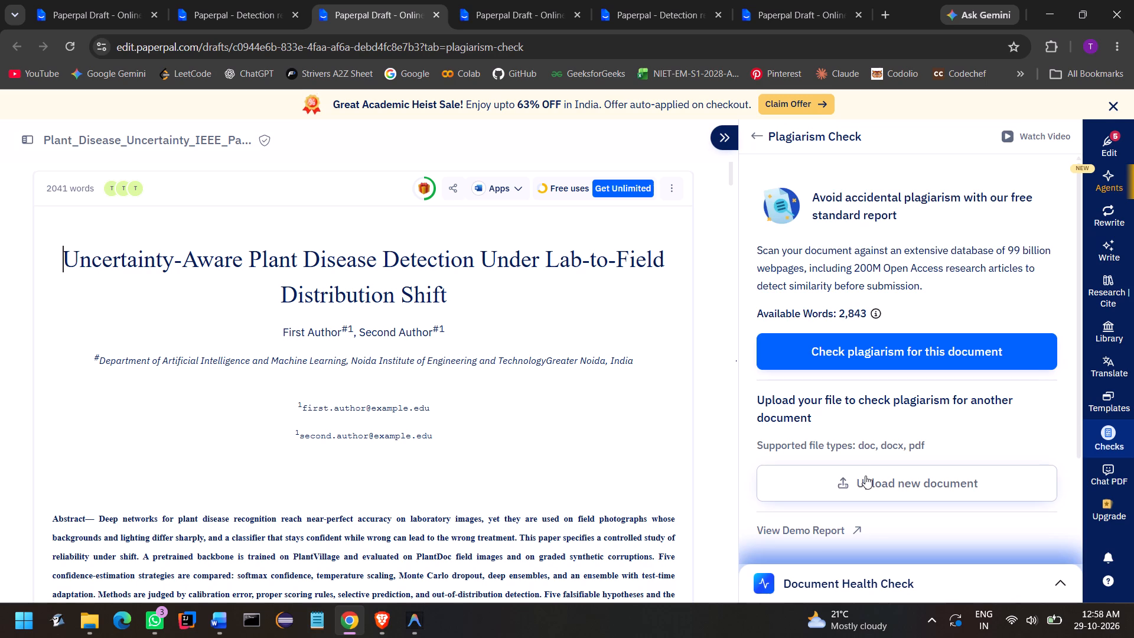
scroll(865, 476, "down", 2)
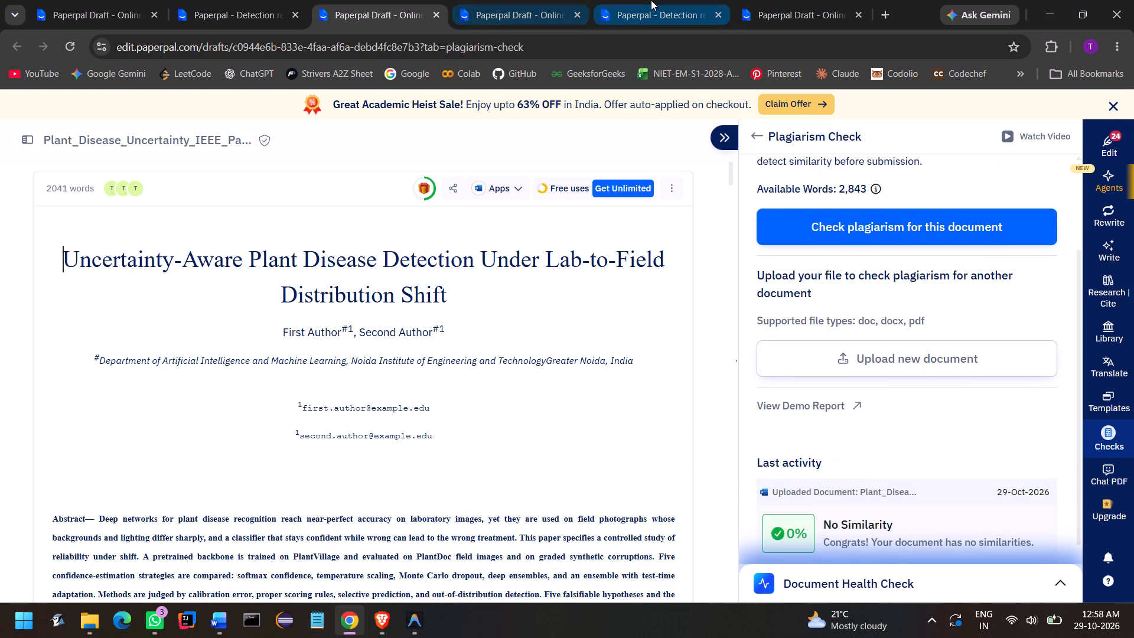
Revisit the Data and Shift passage in the AI detection report and the progress of the updated paper's health check.
left_click(651, 0)
scroll(511, 519, "down", 1)
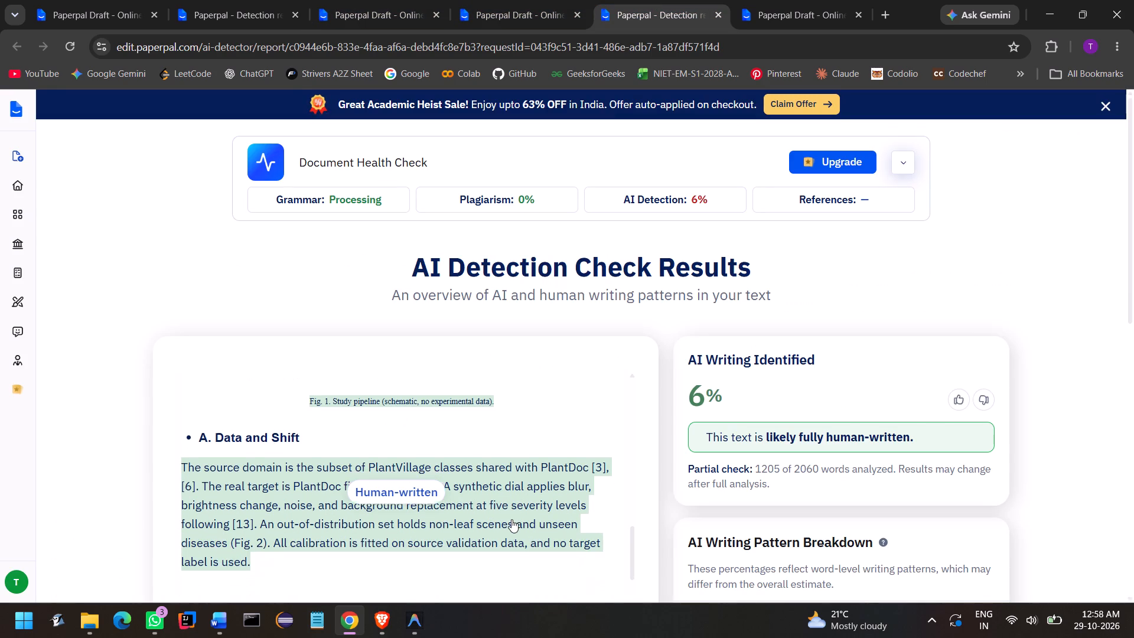
scroll(511, 519, "down", 1)
left_click(775, 9)
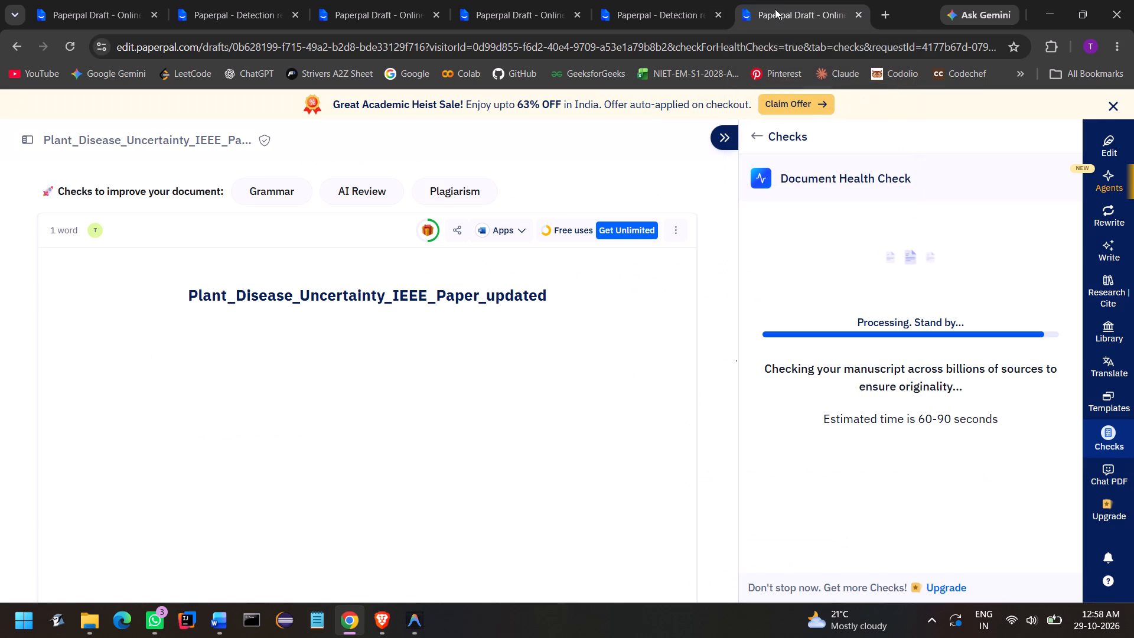
Expand the category breakdown of the grammar suggestions in the paper's draft.
left_click(548, 5)
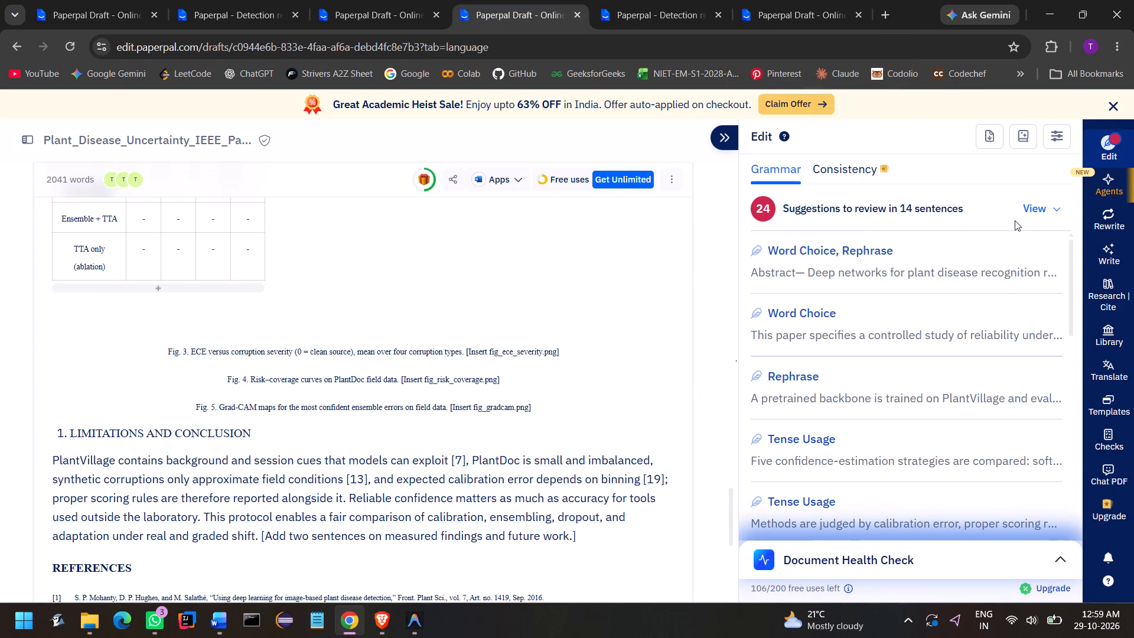
left_click(1041, 209)
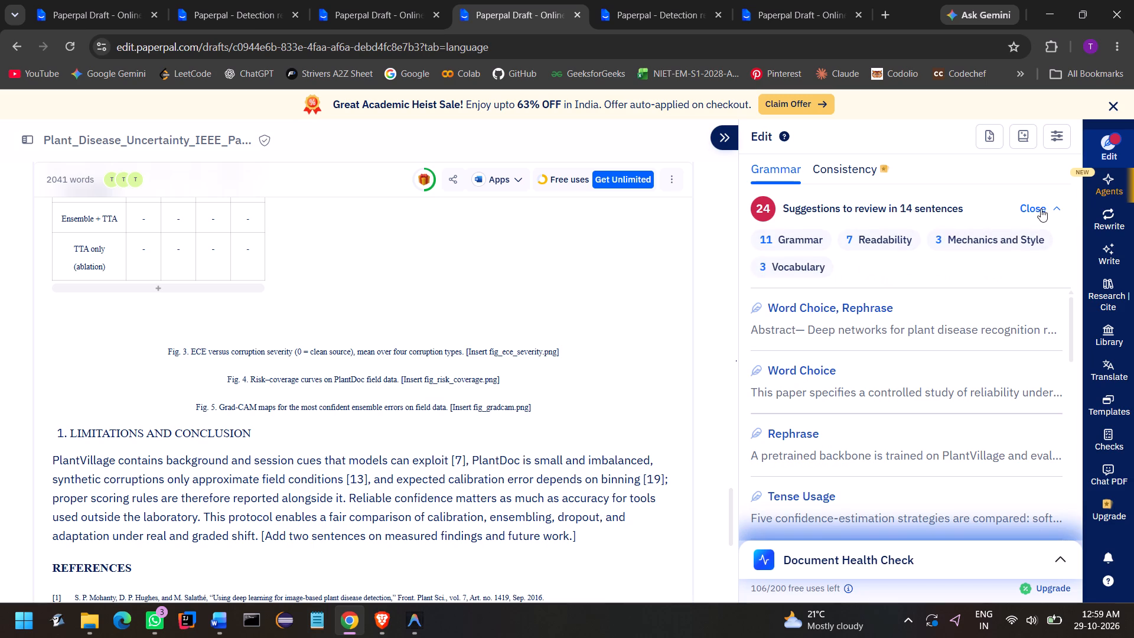
Review the Confidence Methods and Hypotheses passages in the AI detection report.
left_click(656, 6)
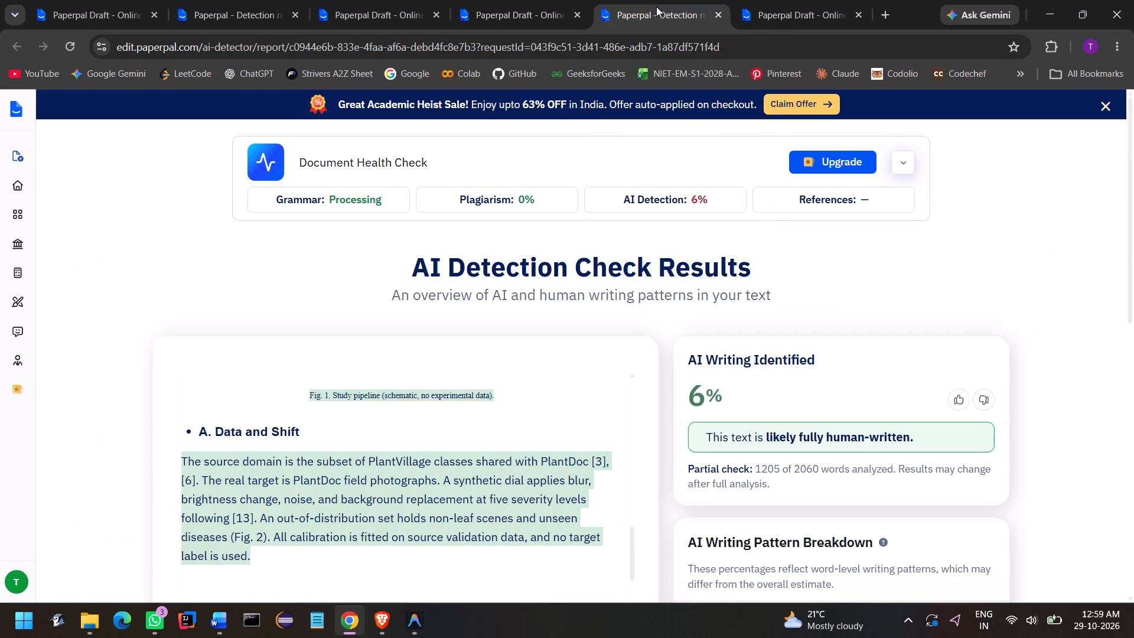
scroll(531, 443, "down", 7)
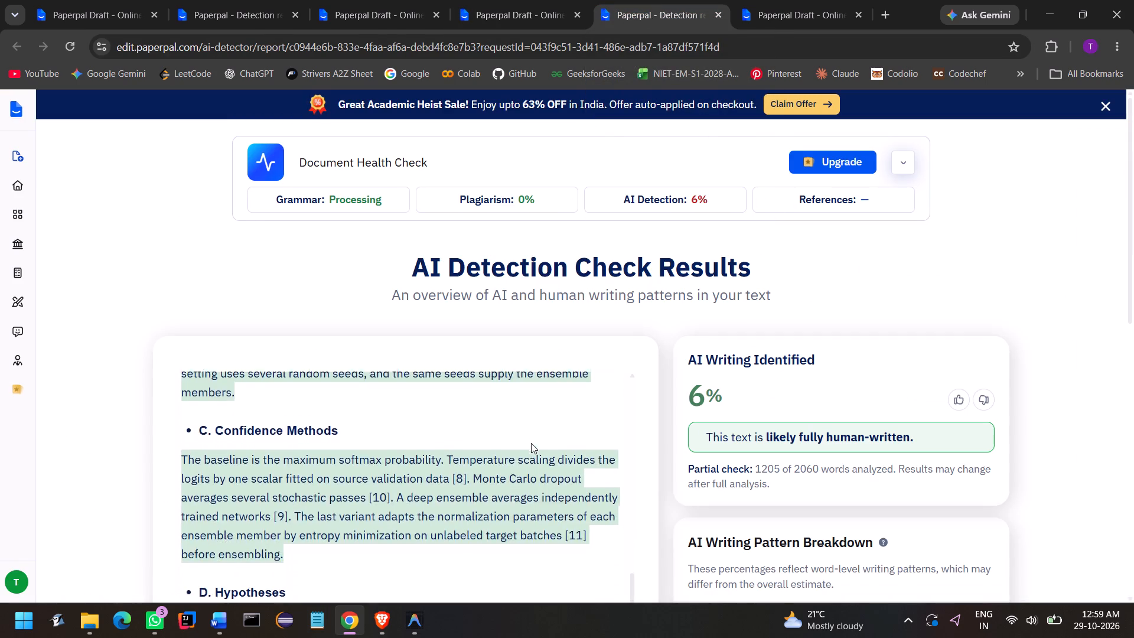
scroll(531, 443, "down", 4)
Review the plagiarism check page once more, close it, and return to the draft's grammar suggestions.
left_click(354, 1)
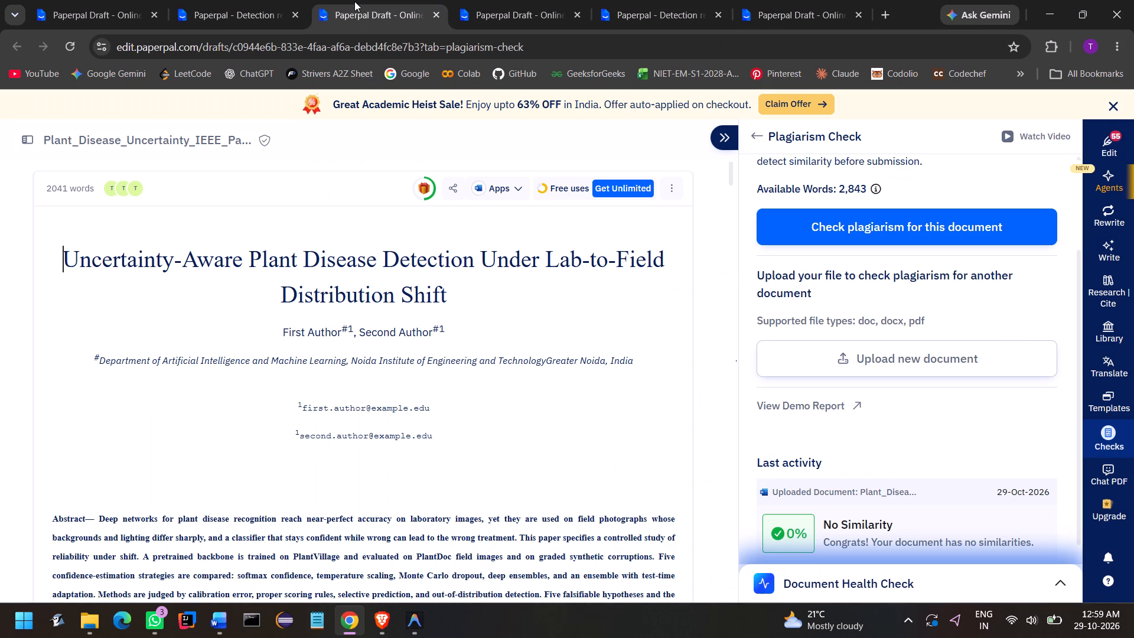
scroll(913, 356, "up", 6)
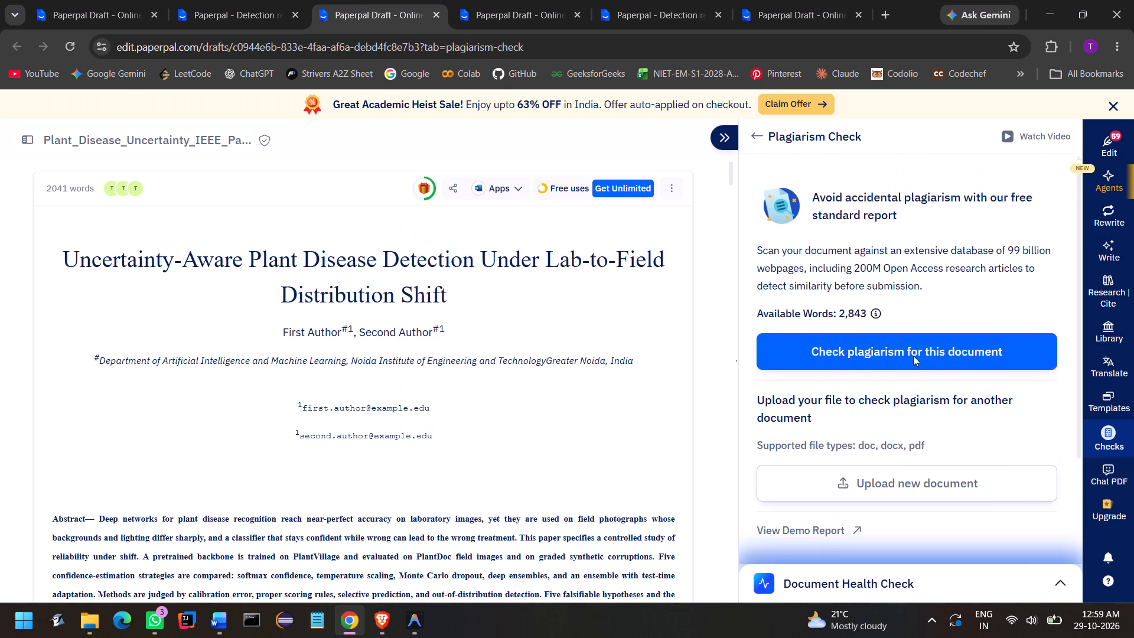
scroll(913, 356, "up", 2)
left_click(228, 0)
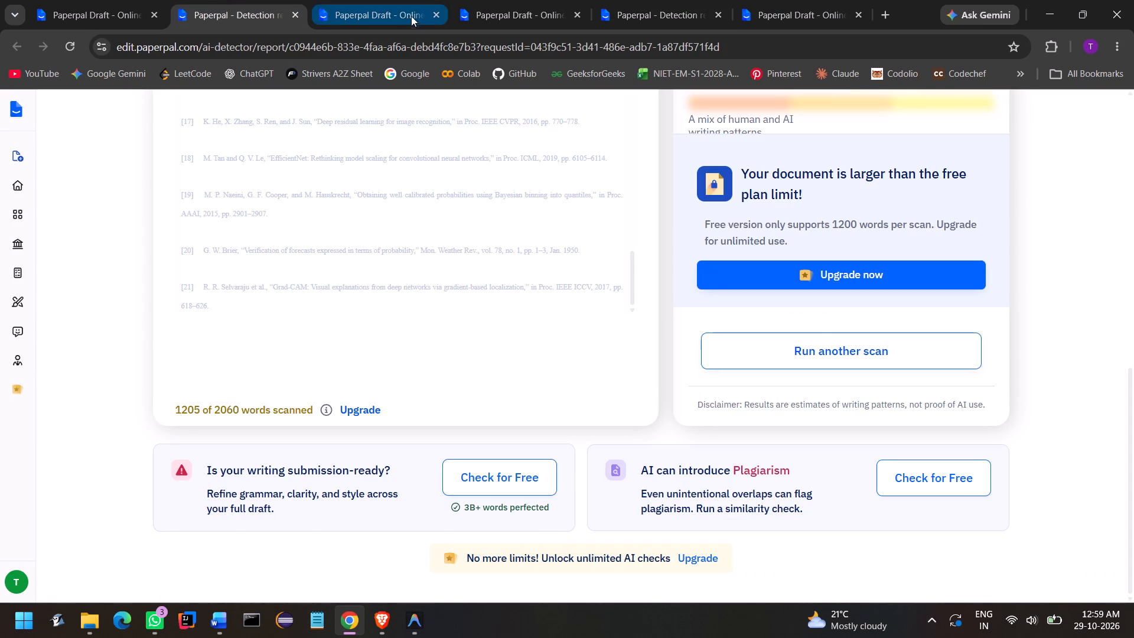
left_click(390, 9)
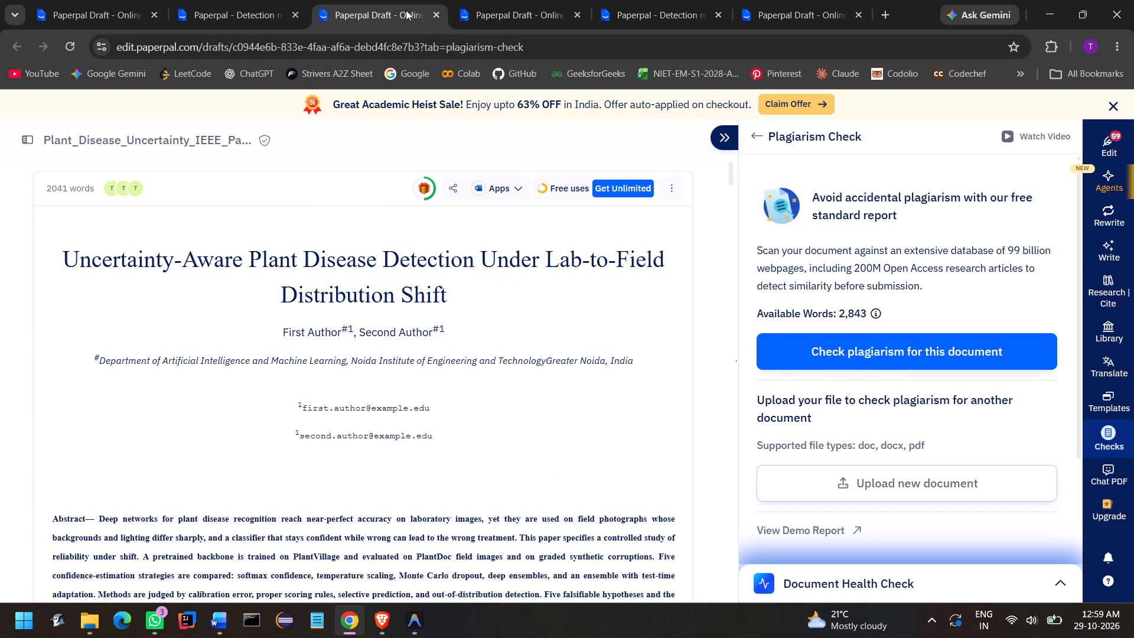
left_click(437, 15)
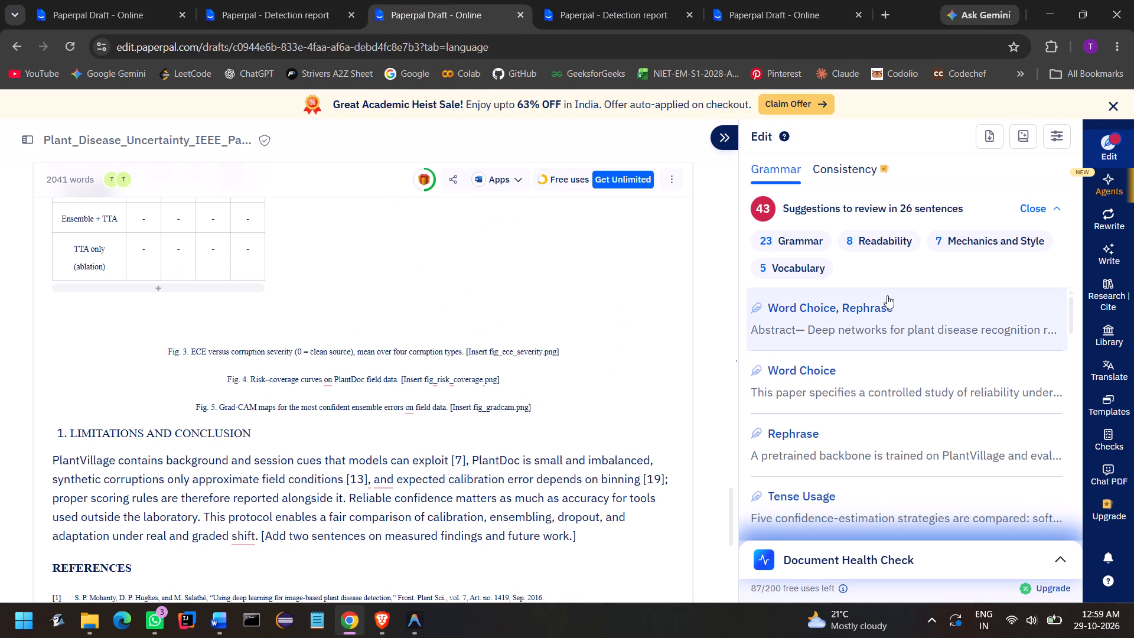
Accept the grammar suggestions for the abstract's opening sentences, including "achieve", "; however," and "This study".
left_click(888, 301)
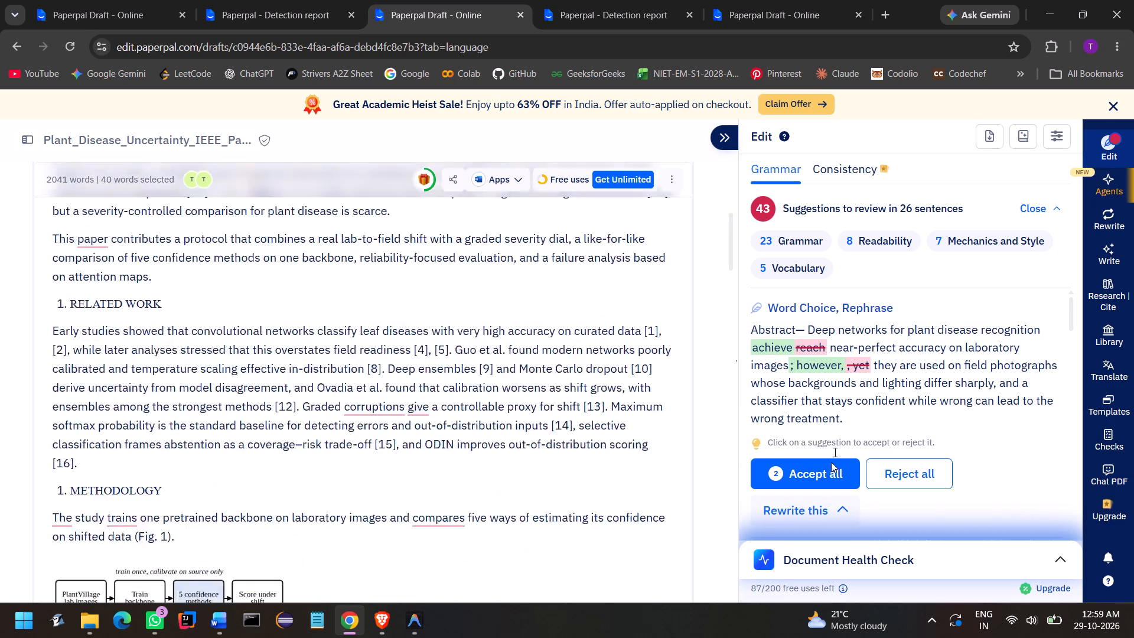
left_click(830, 473)
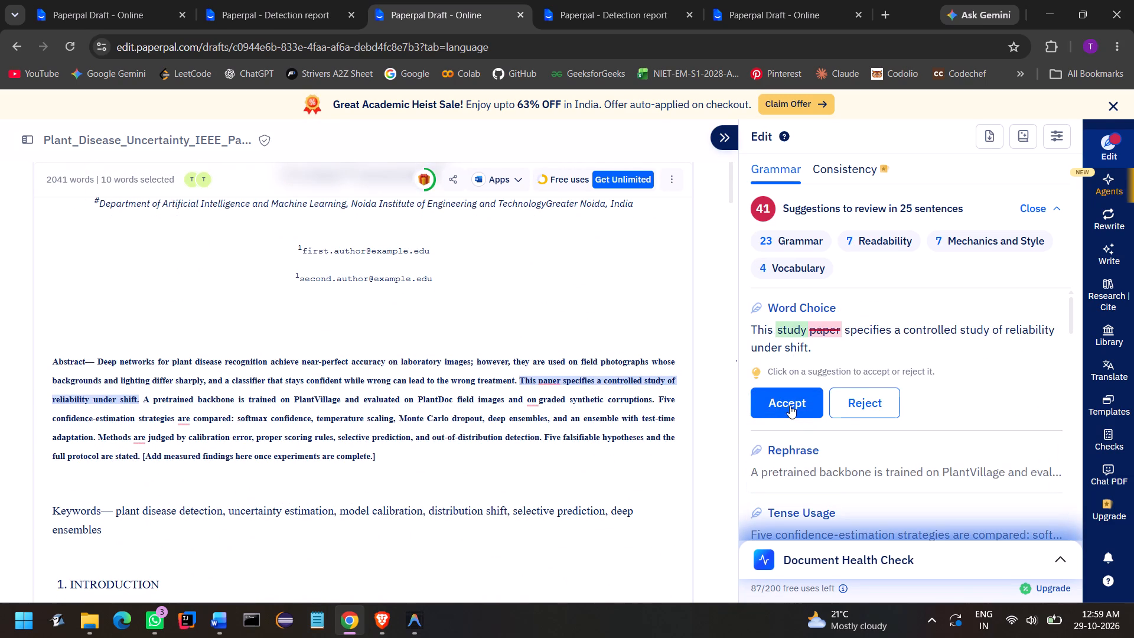
left_click(790, 405)
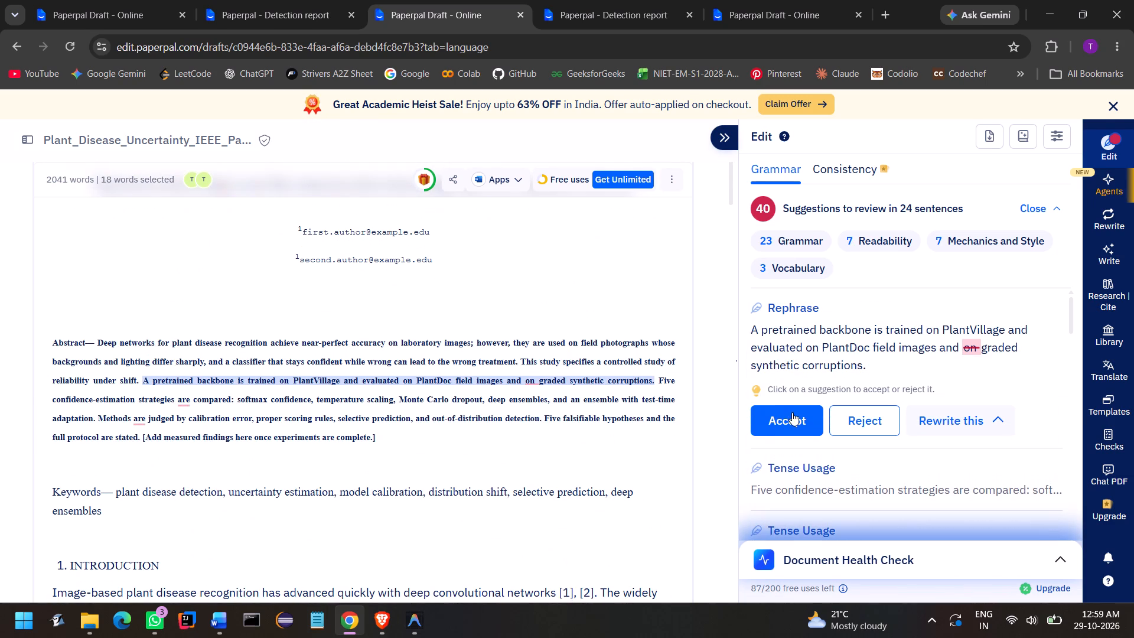
left_click(792, 412)
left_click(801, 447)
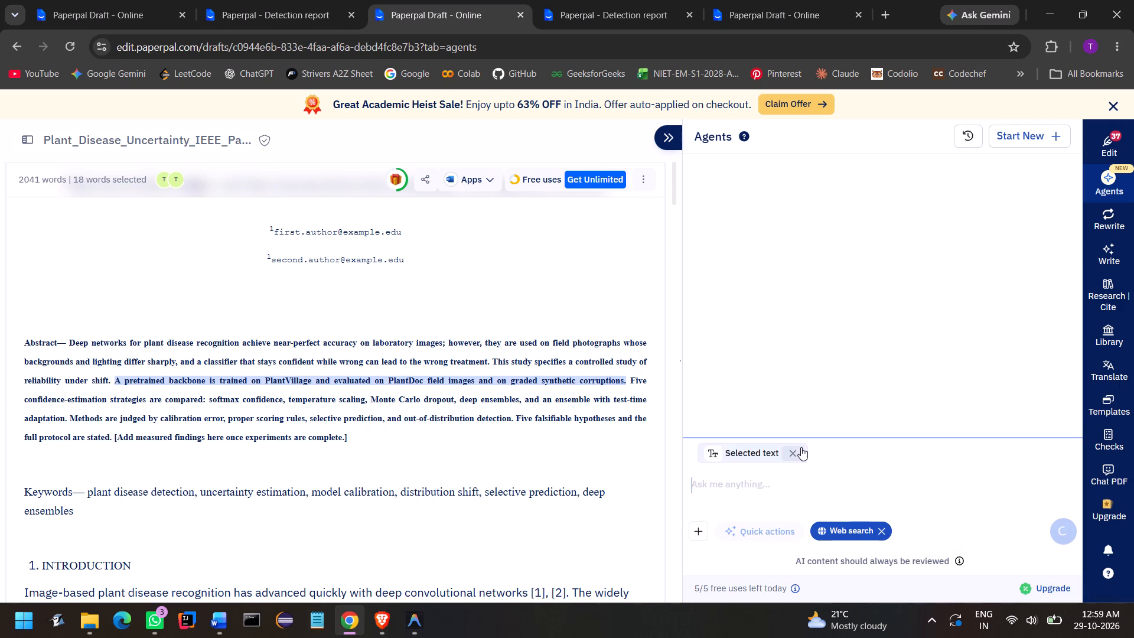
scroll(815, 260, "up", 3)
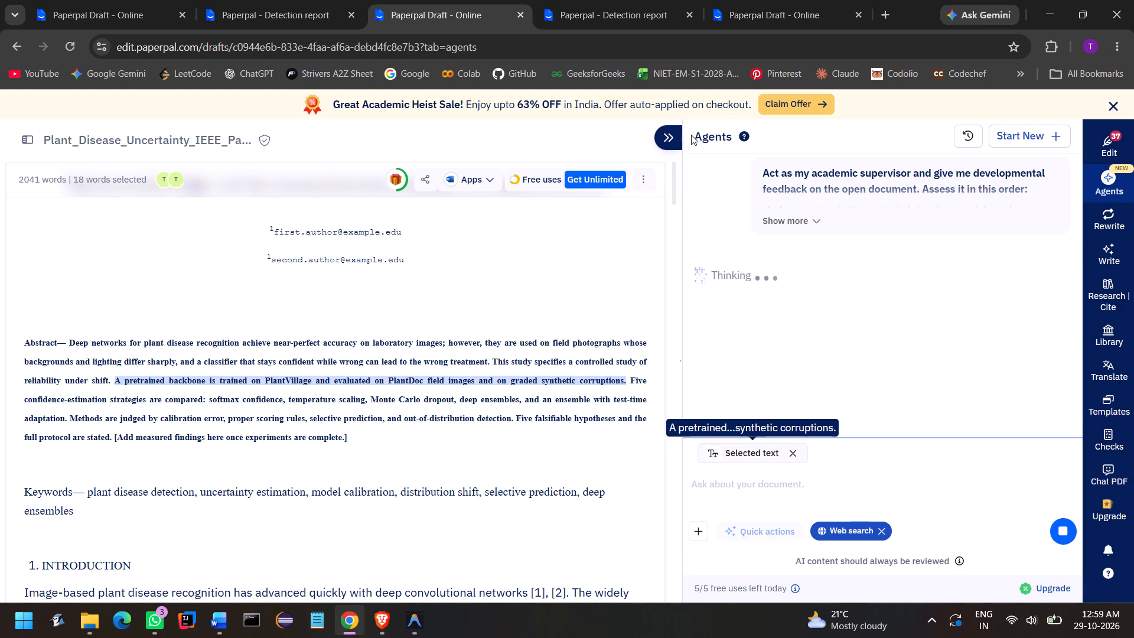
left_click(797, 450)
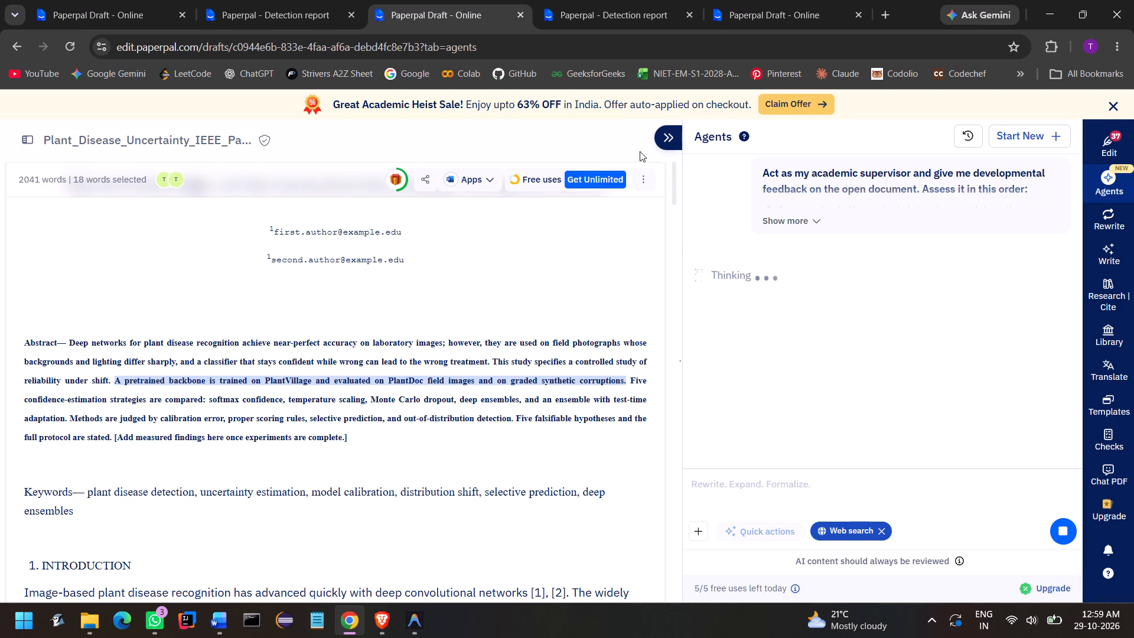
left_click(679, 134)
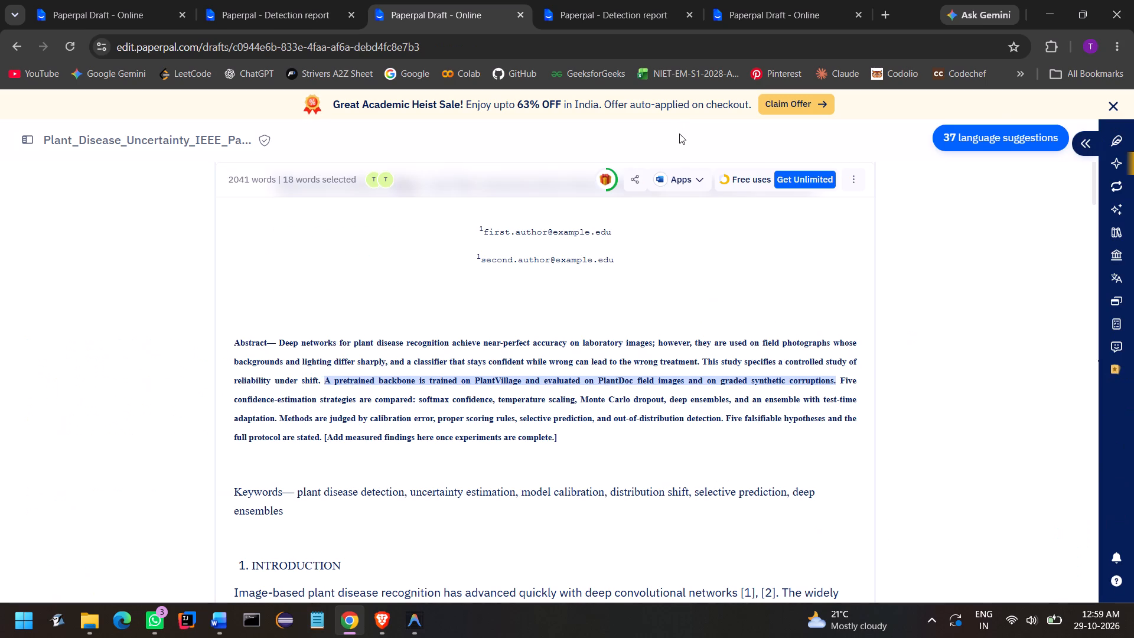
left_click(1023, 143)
Accept the suggestions "This study contributes" in the Introduction and, in Related Work, those for the Guo et al. sentence and "Graded corruption provides".
left_click(829, 260)
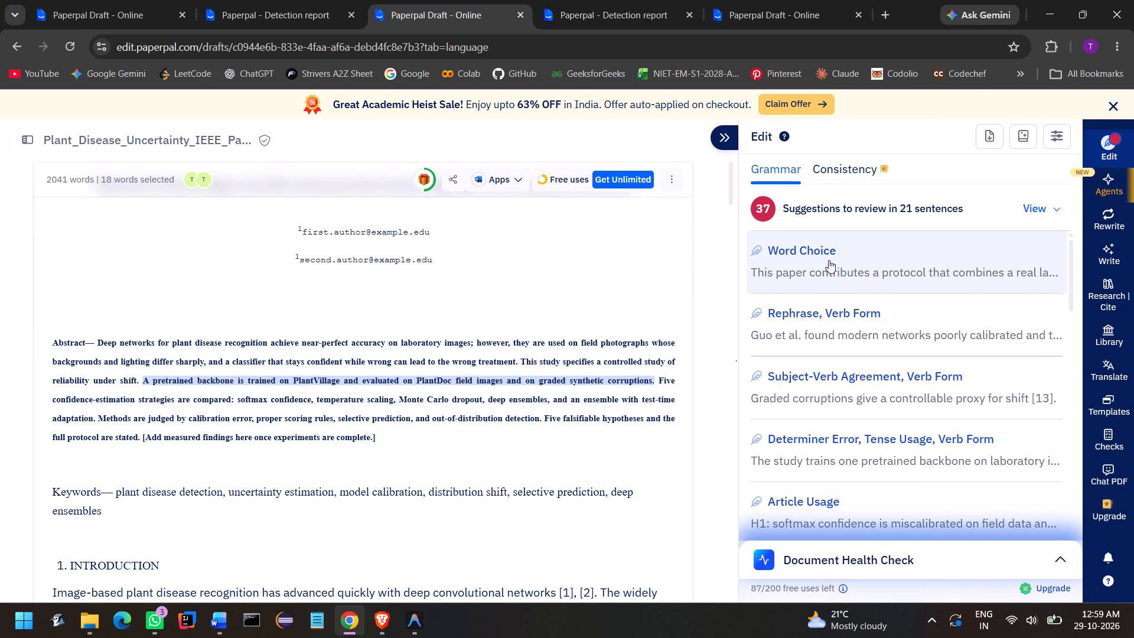
left_click(792, 387)
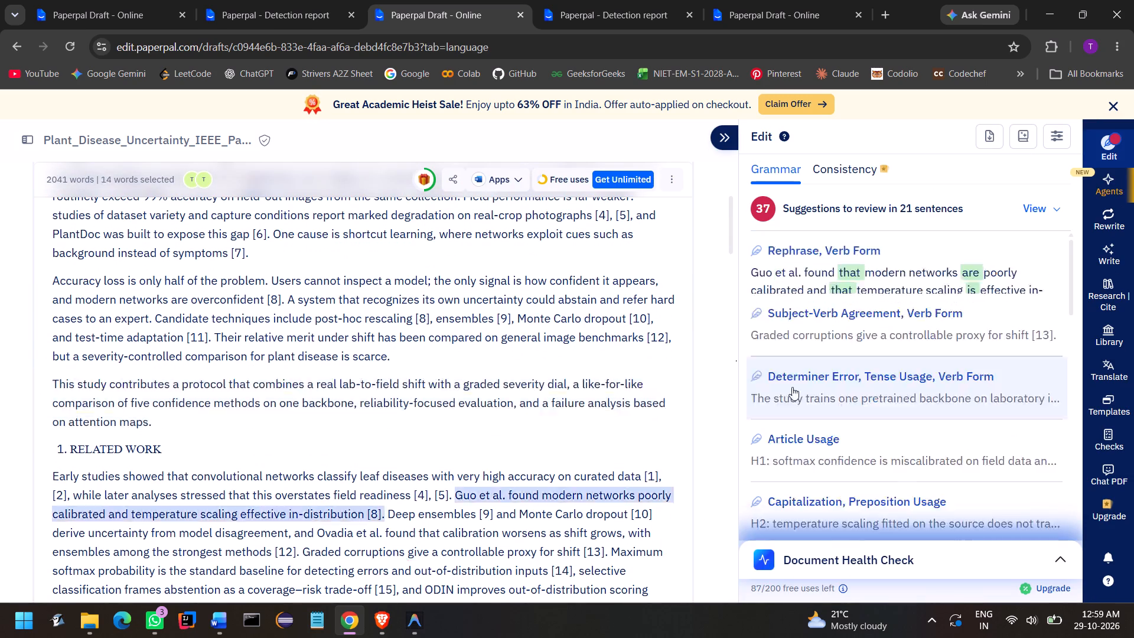
left_click(783, 366)
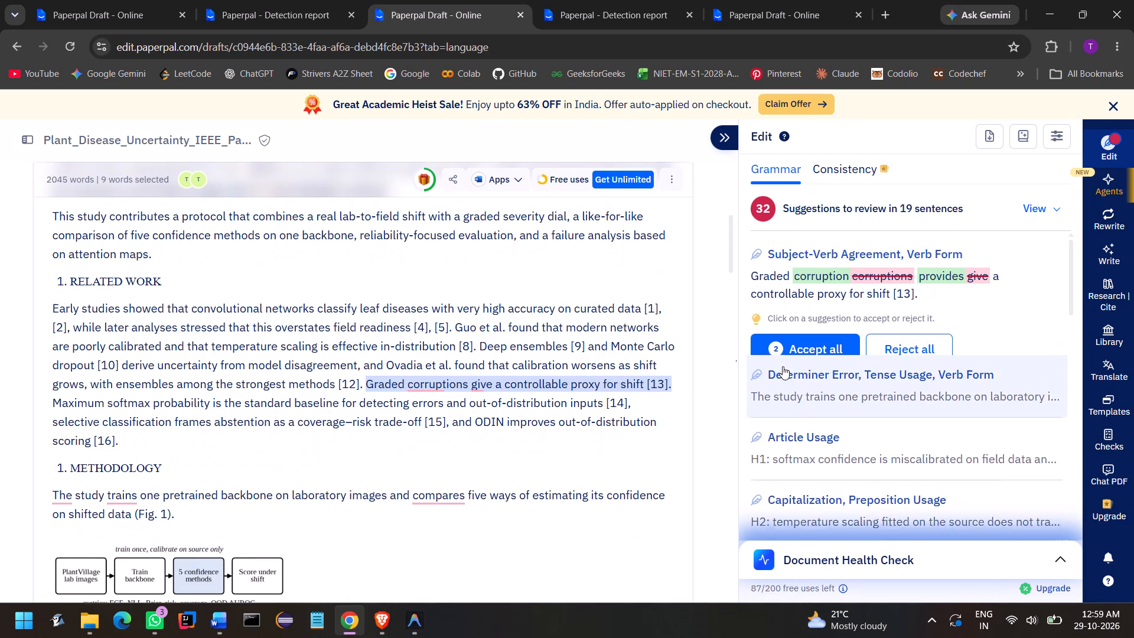
left_click(779, 362)
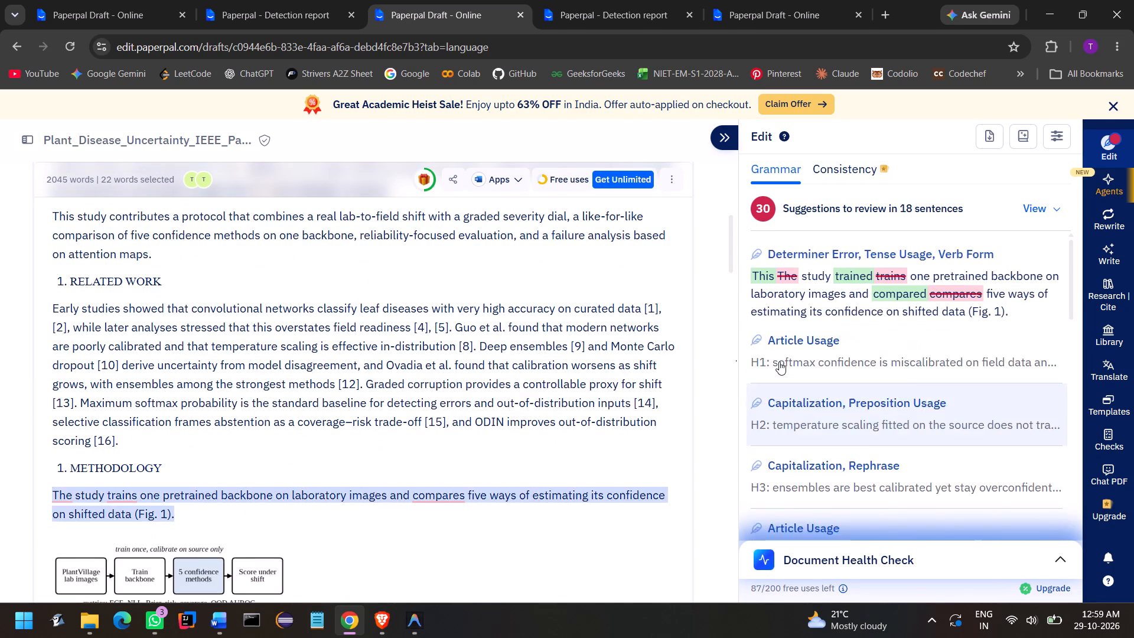
Accept "Methods were judged" in the abstract and "This study trained … and compared" in the Methodology opening sentence.
left_click(779, 362)
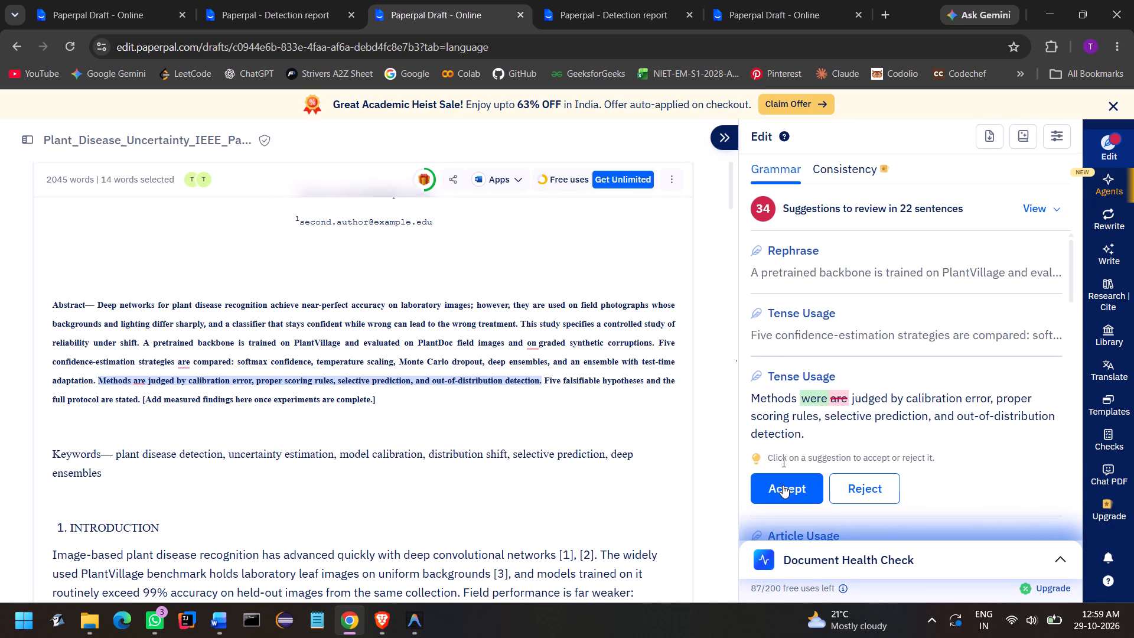
left_click(783, 489)
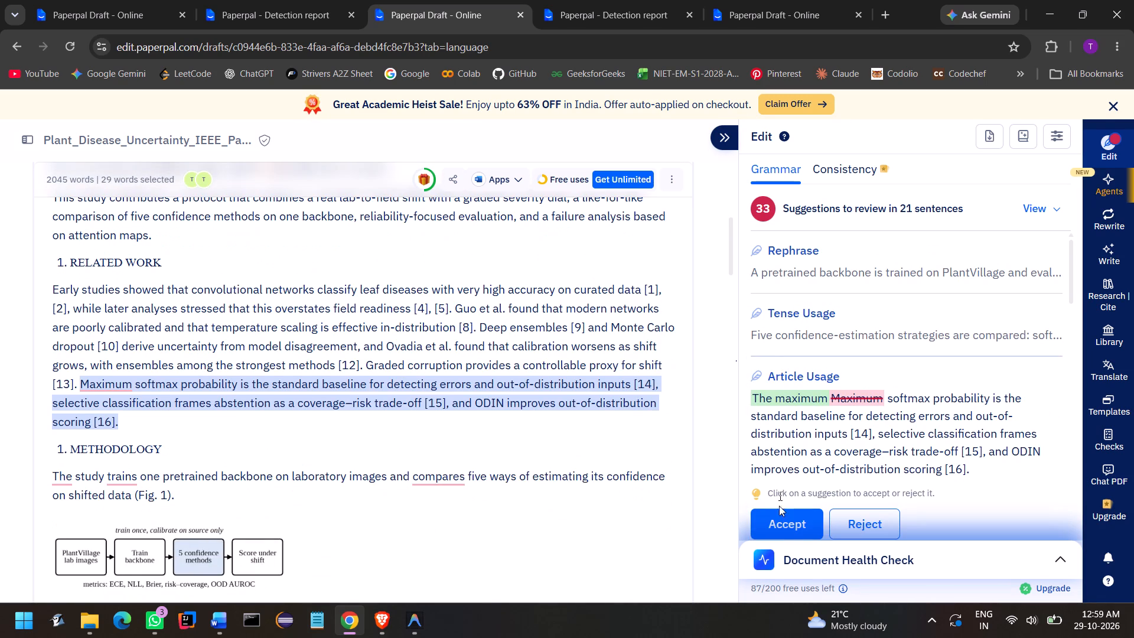
left_click(776, 520)
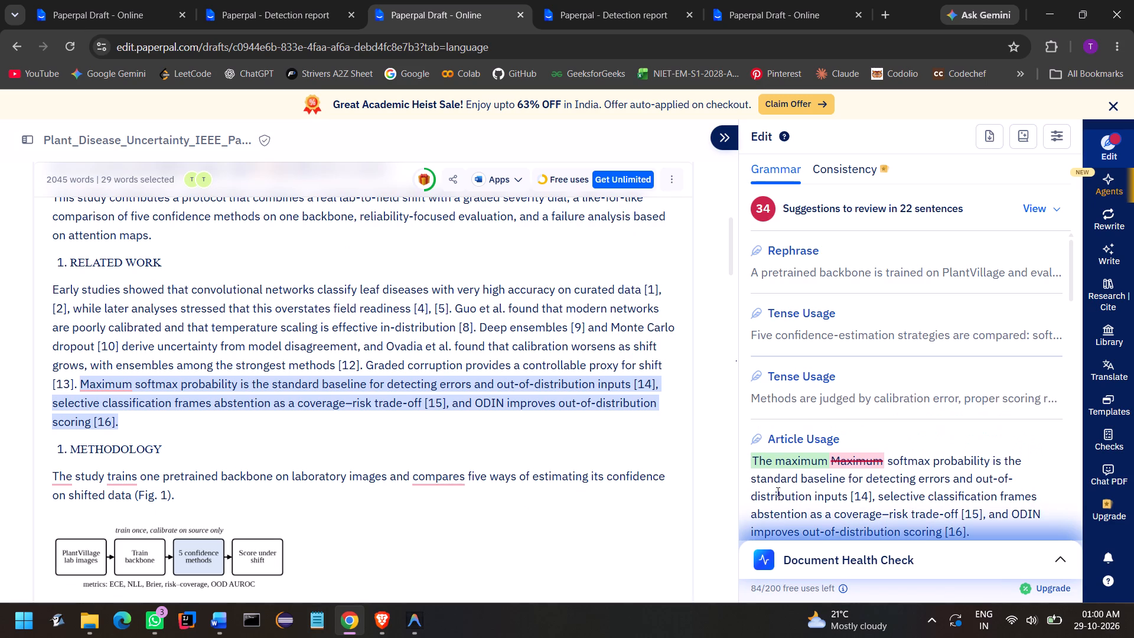
scroll(781, 461, "down", 1)
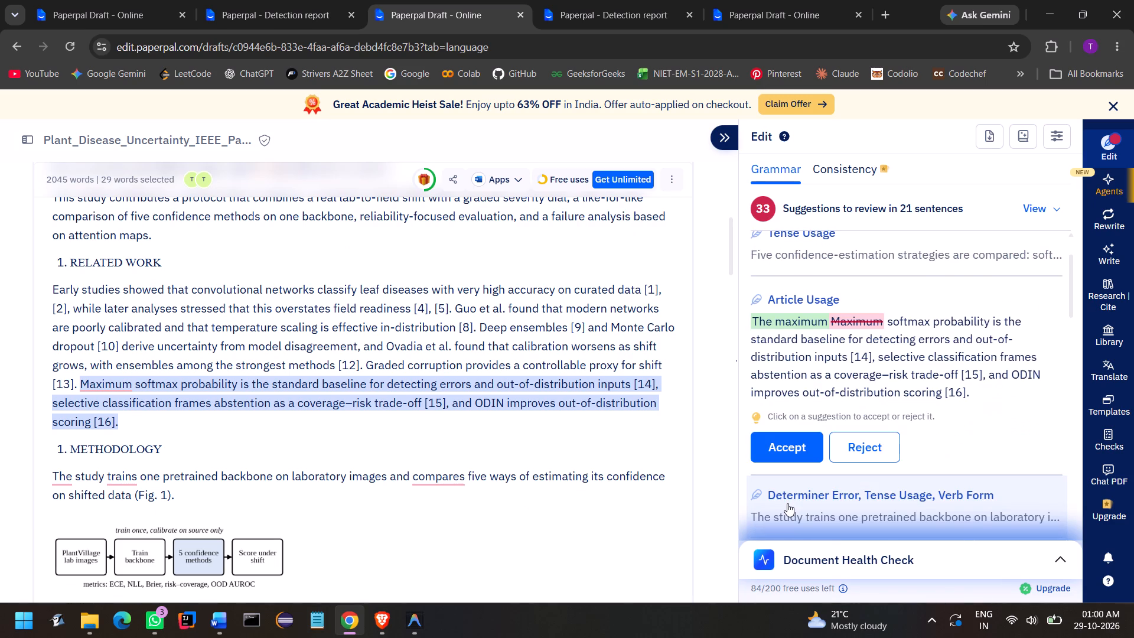
left_click(787, 503)
left_click(782, 486)
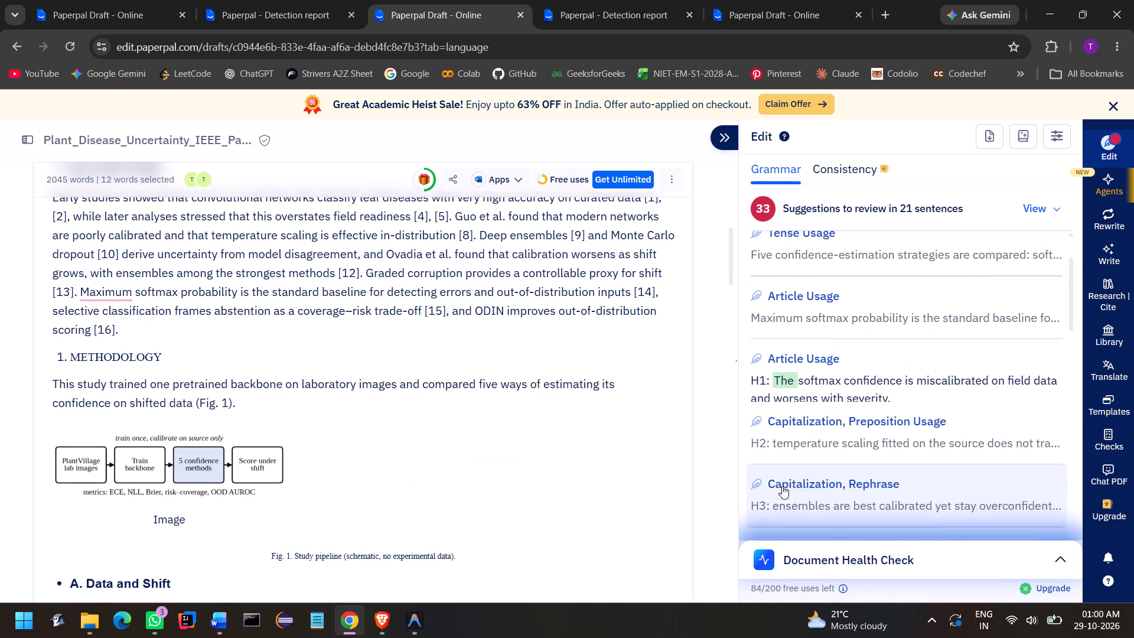
Accept all the suggestions for hypotheses H1 to H5 in the Hypotheses section, including capitalization, article and rephrasing changes.
left_click(774, 451)
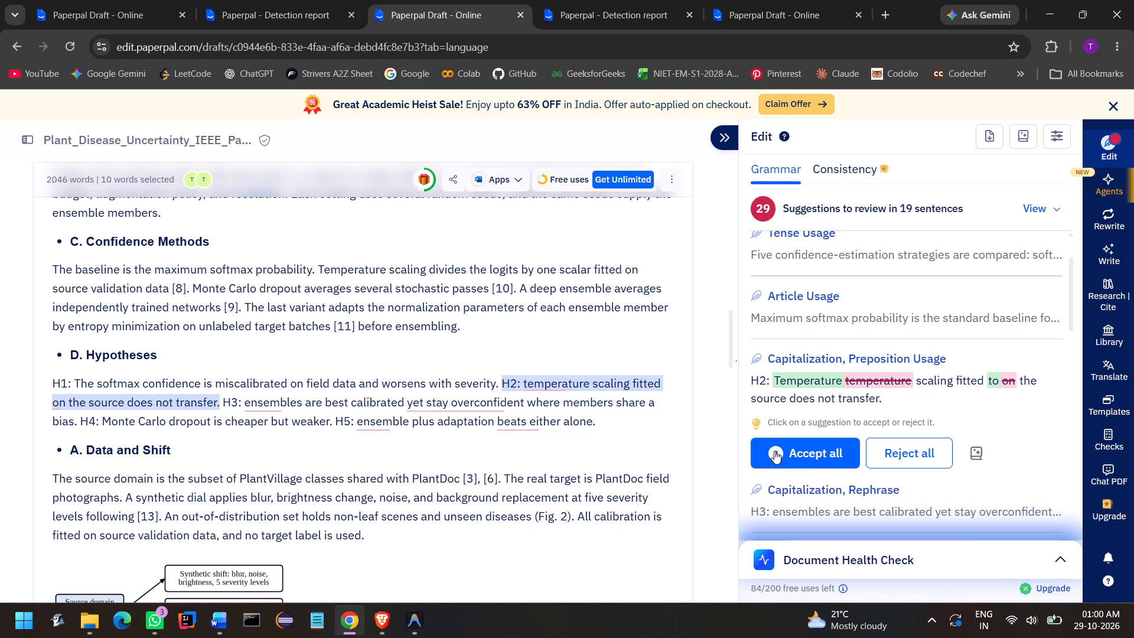
left_click(774, 451)
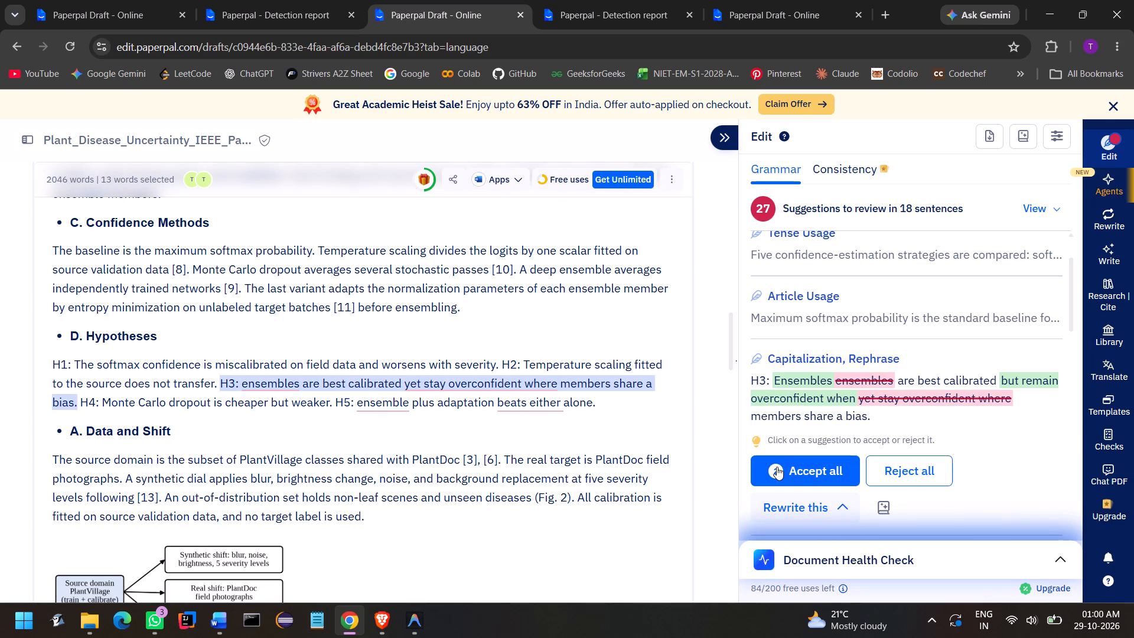
left_click(777, 467)
scroll(777, 467, "down", 1)
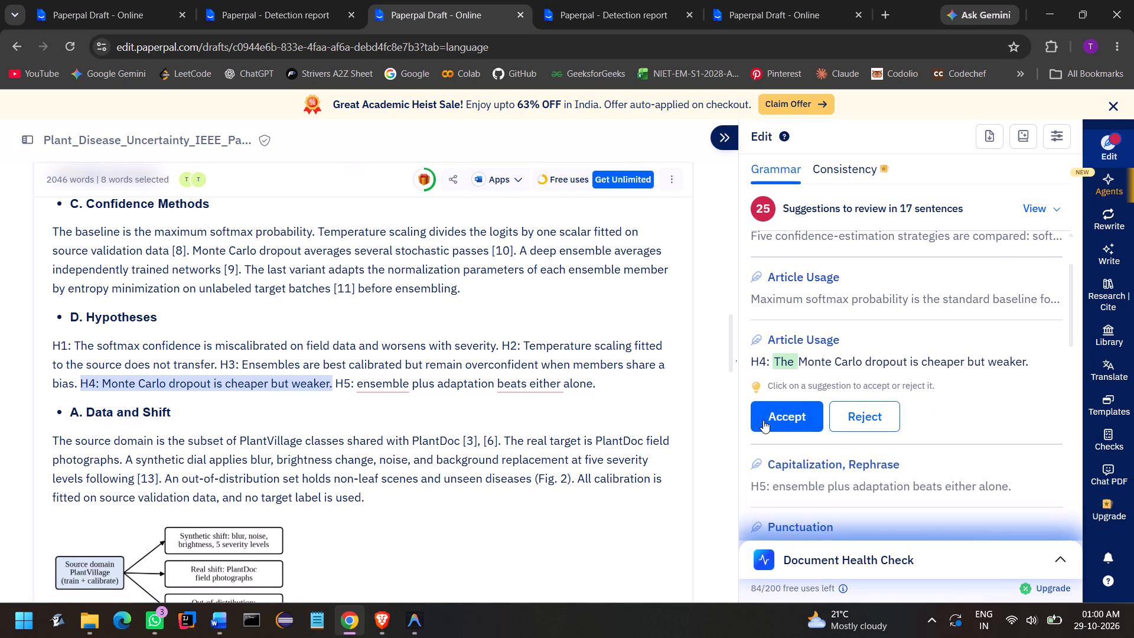
left_click(763, 420)
left_click(775, 432)
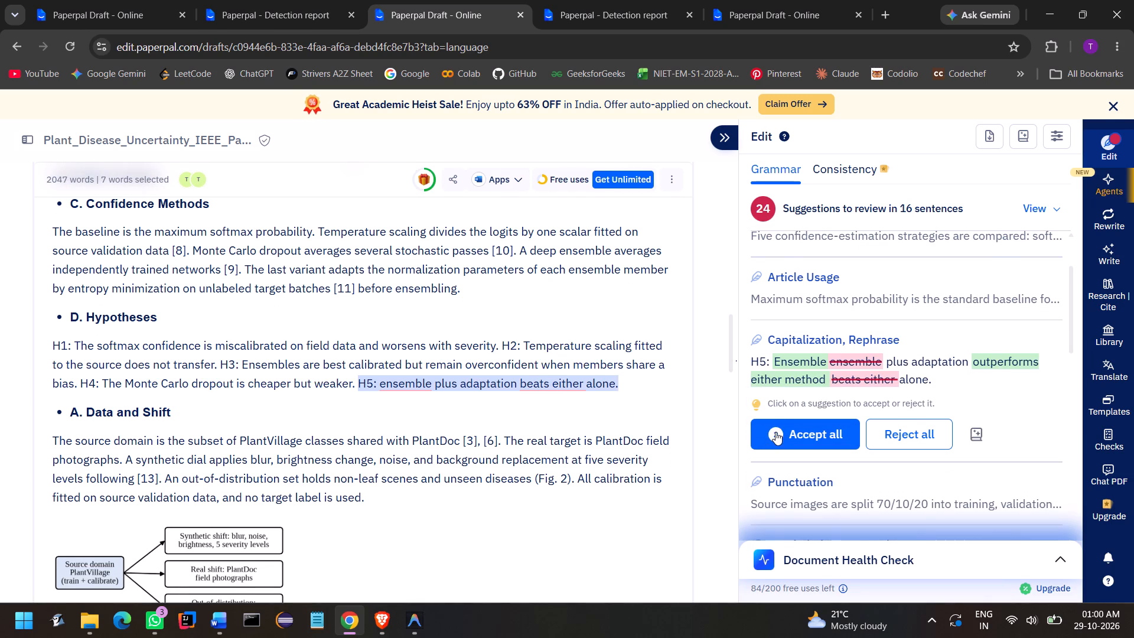
Accept the abstract suggestions that remove "on" before "graded synthetic corruptions" and change the five strategies sentence to "were compared".
scroll(812, 274, "up", 1)
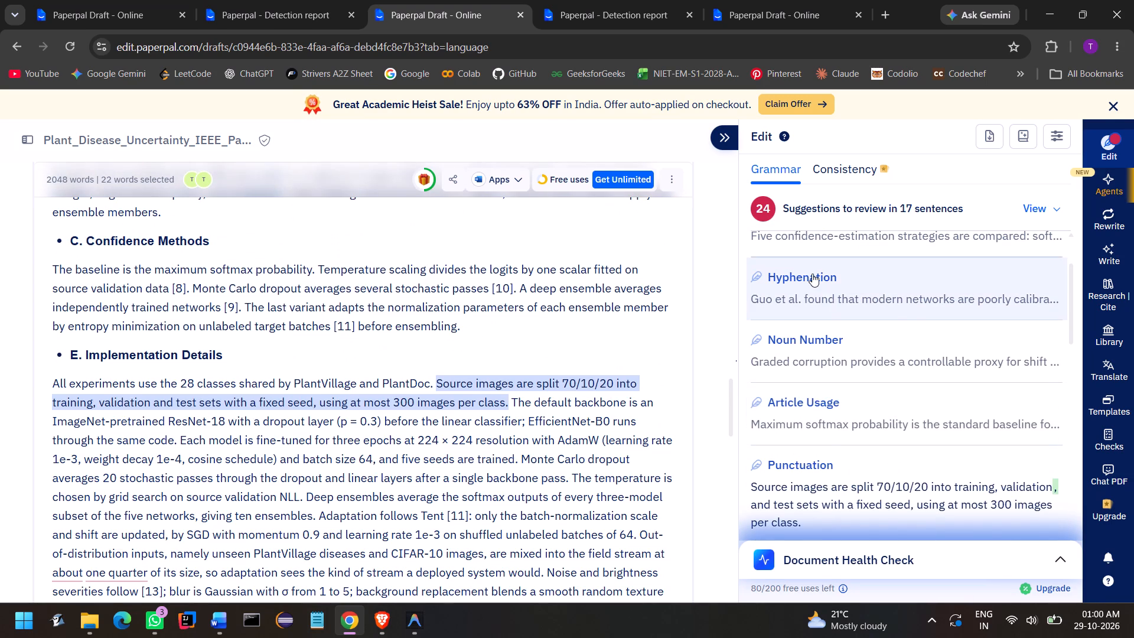
scroll(812, 274, "up", 3)
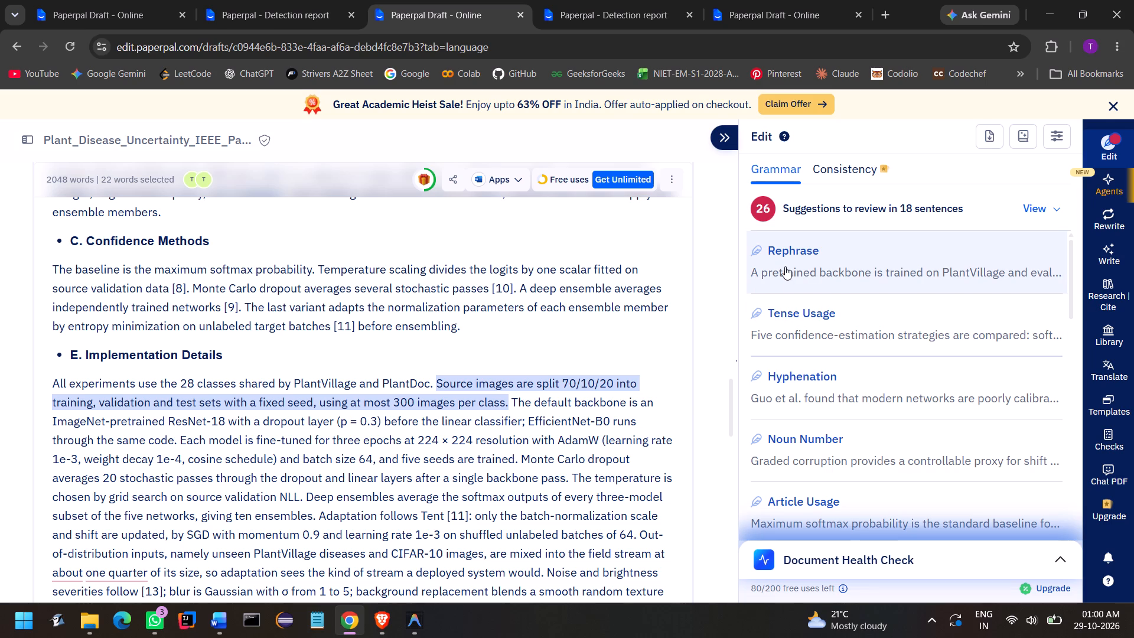
left_click(785, 266)
left_click(790, 366)
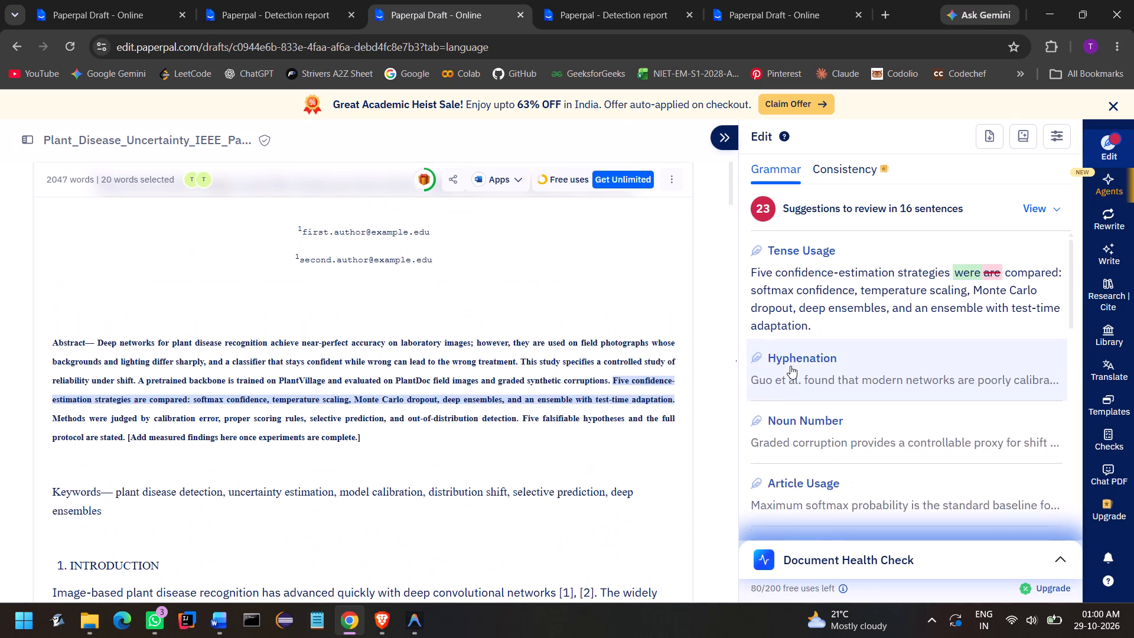
left_click(792, 373)
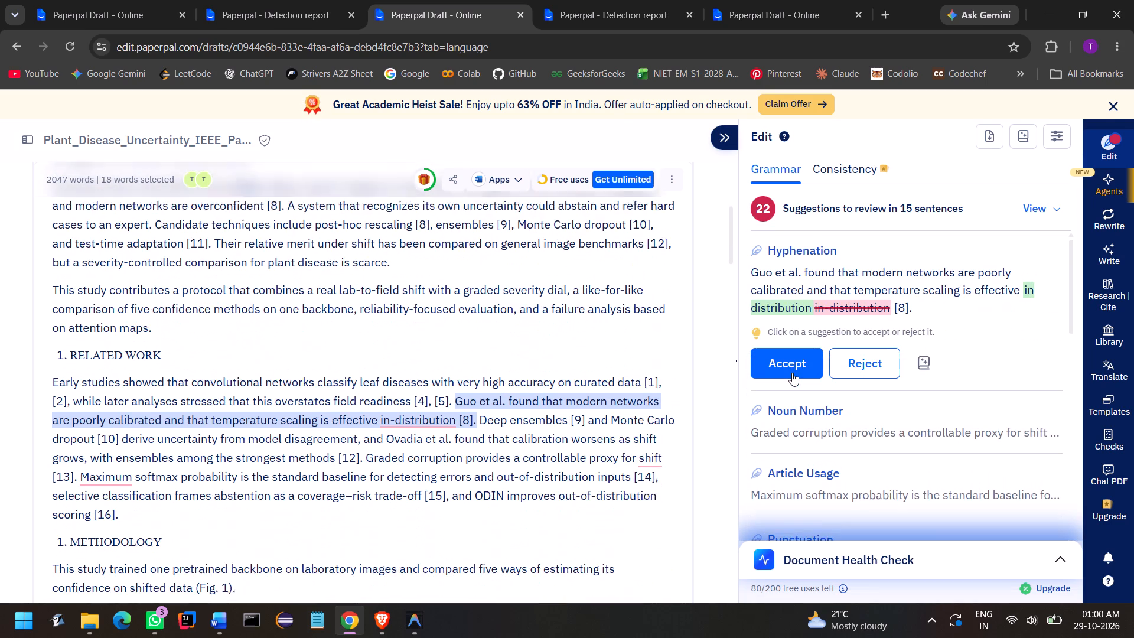
Accept the Related Work suggestions "in distribution", "shifts" and "The maximum softmax probability".
left_click(792, 373)
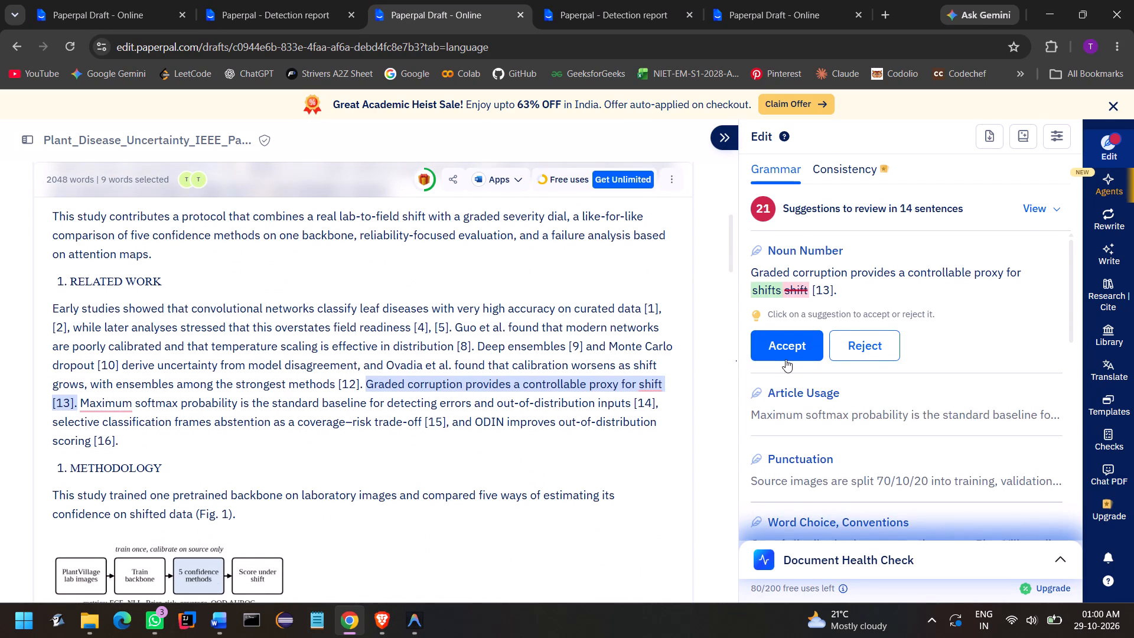
left_click(786, 359)
left_click(784, 390)
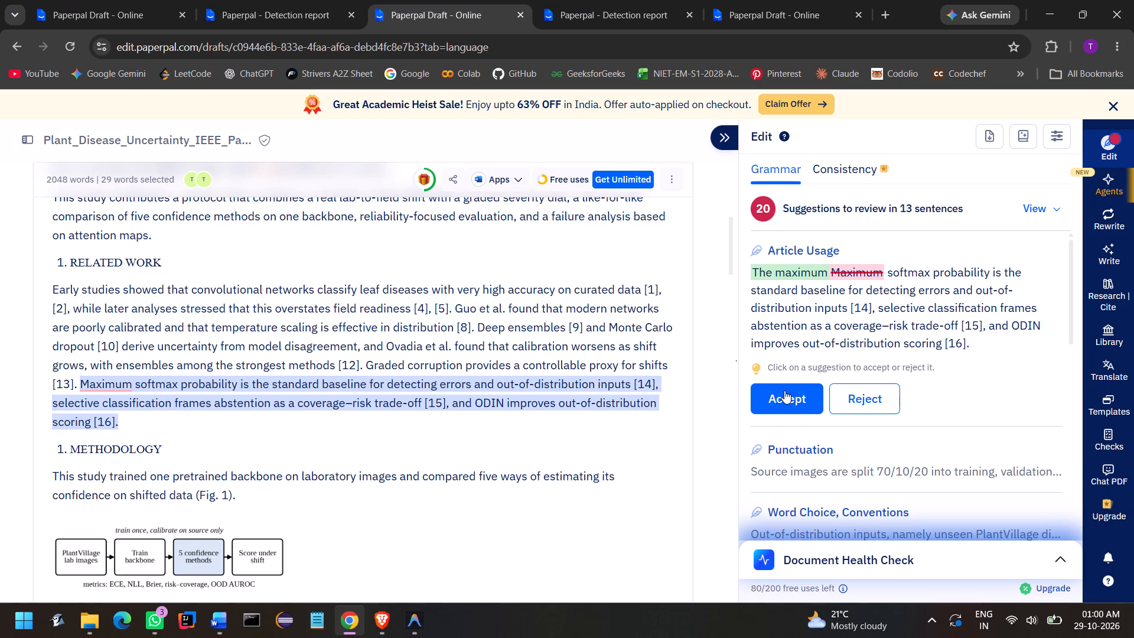
Accept the Implementation Details suggestions adding a comma after "validation" and changing the field stream share to "approximately one-quarter".
left_click(775, 369)
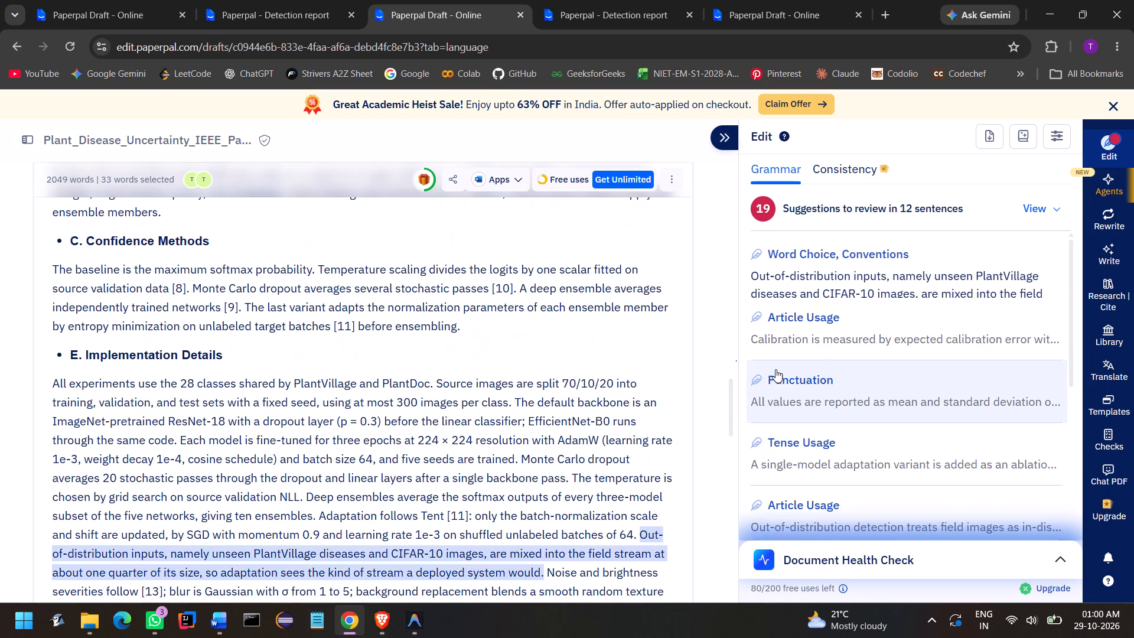
left_click(778, 406)
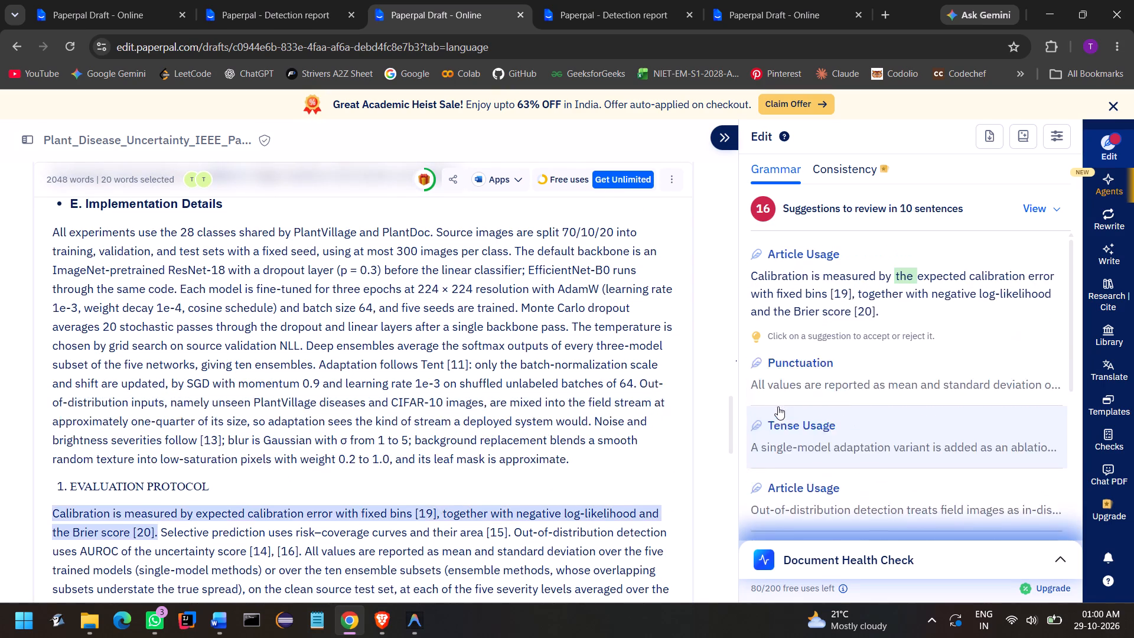
Accept the Evaluation Protocol suggestions, from "the expected calibration error" through "variant was added" to "determine" in the attention maps sentence.
left_click(765, 377)
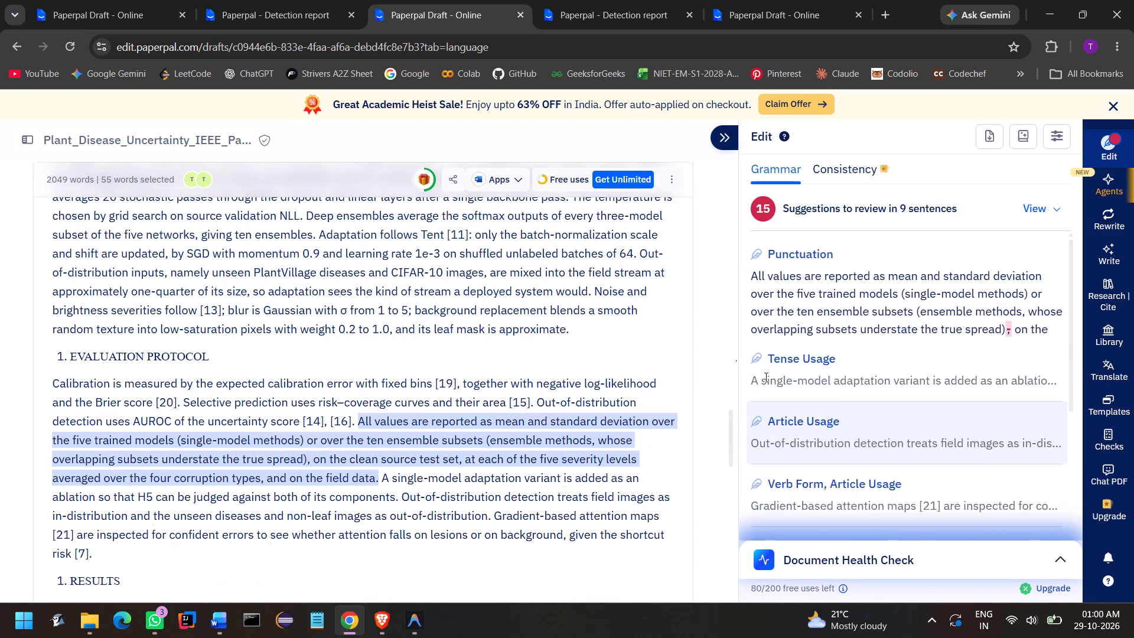
left_click(775, 429)
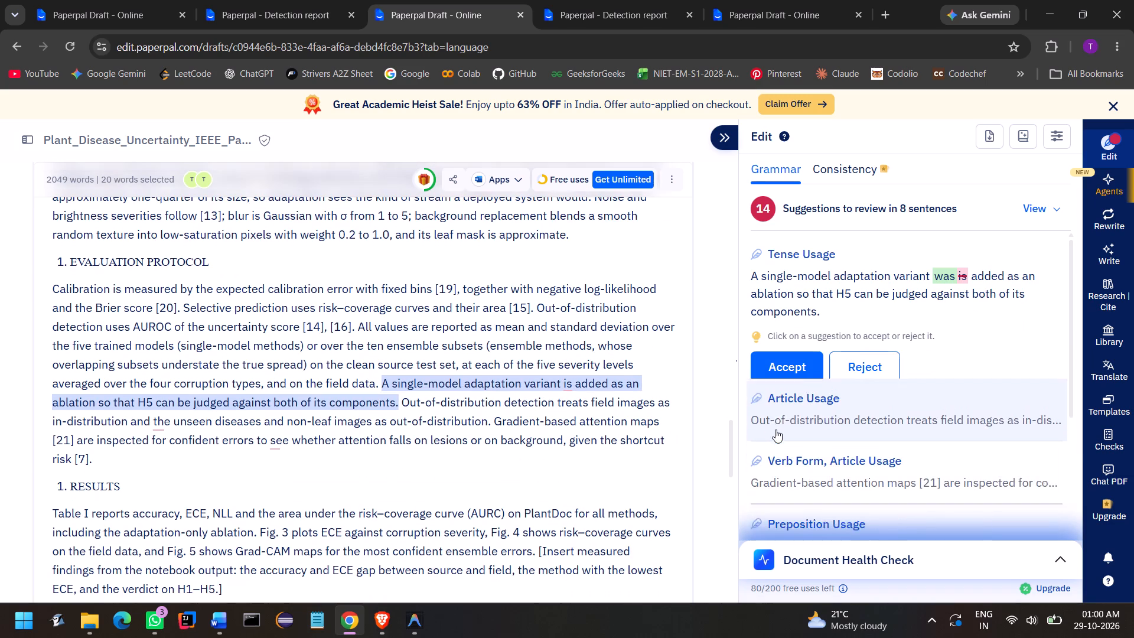
left_click(761, 362)
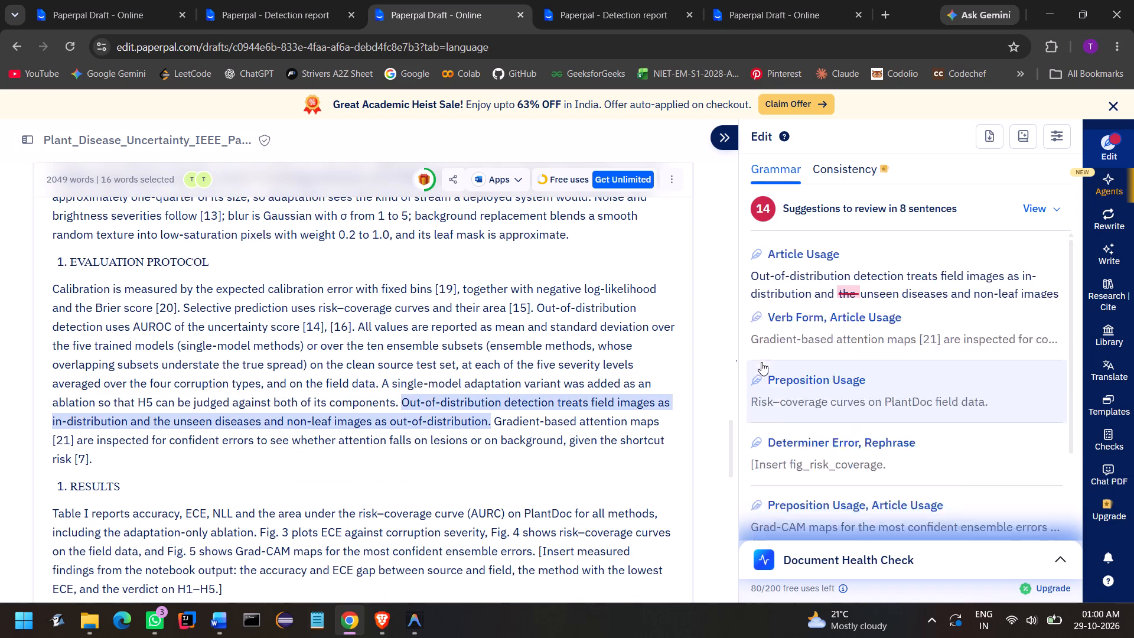
left_click(786, 494)
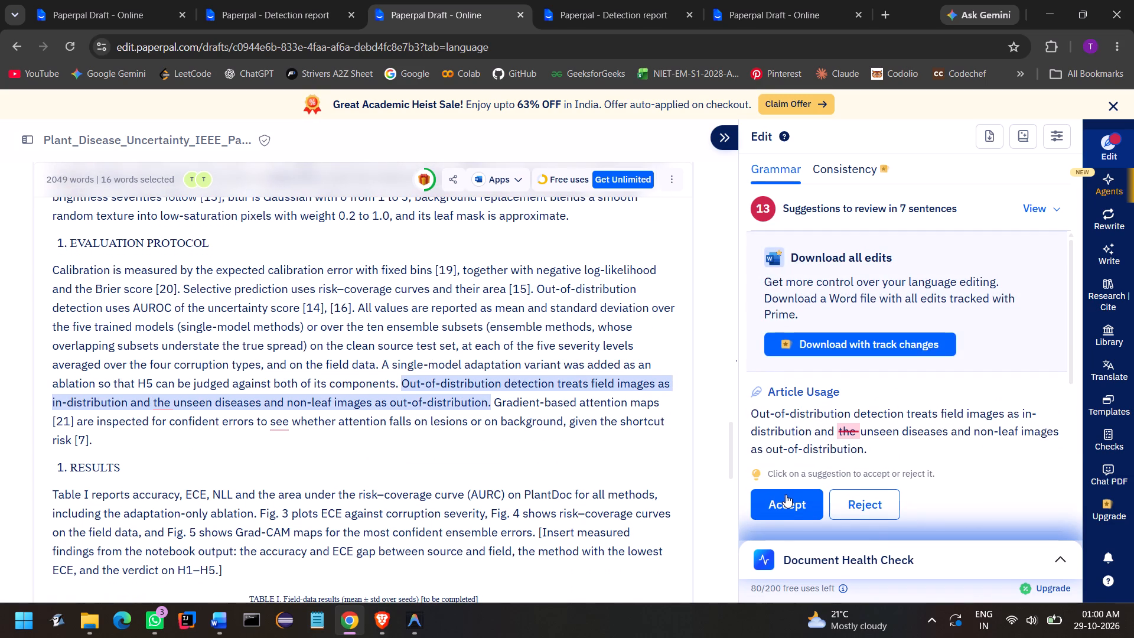
scroll(786, 494, "down", 1)
left_click(786, 494)
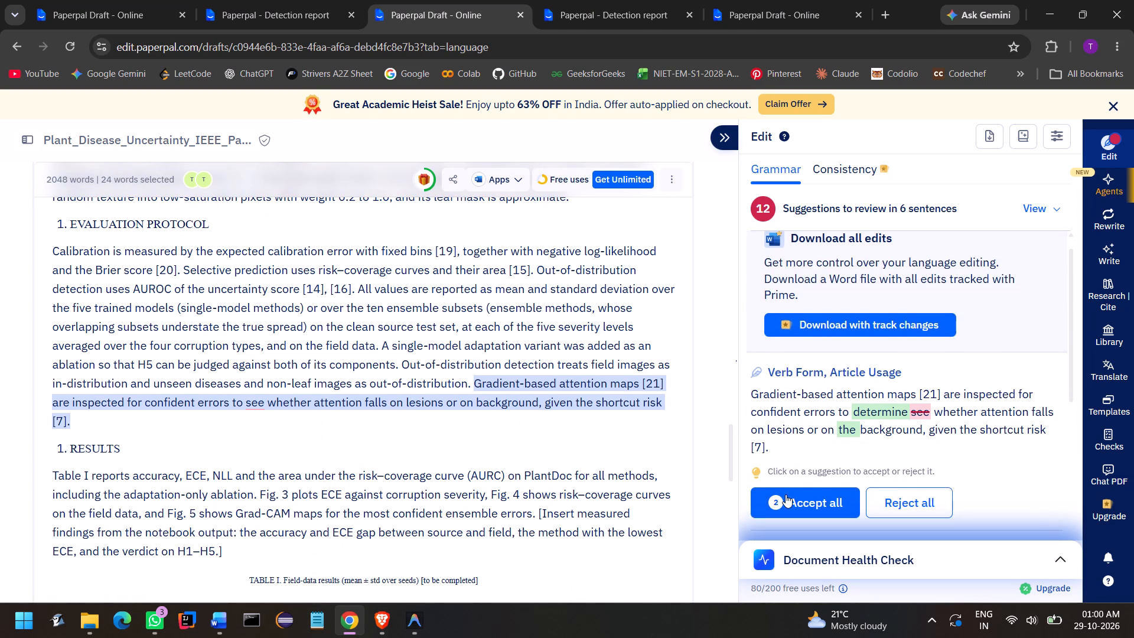
left_click(780, 456)
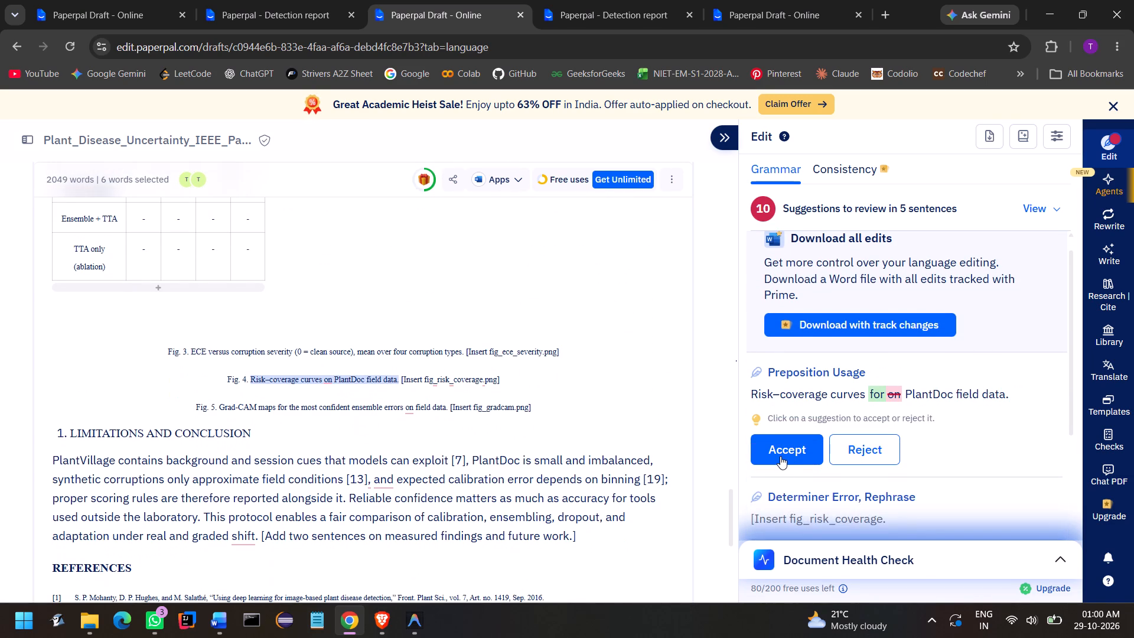
Accept the suggestions for the Fig. 4 and Fig. 5 captions, including "for PlantDoc field data" and "in the field data".
left_click(780, 456)
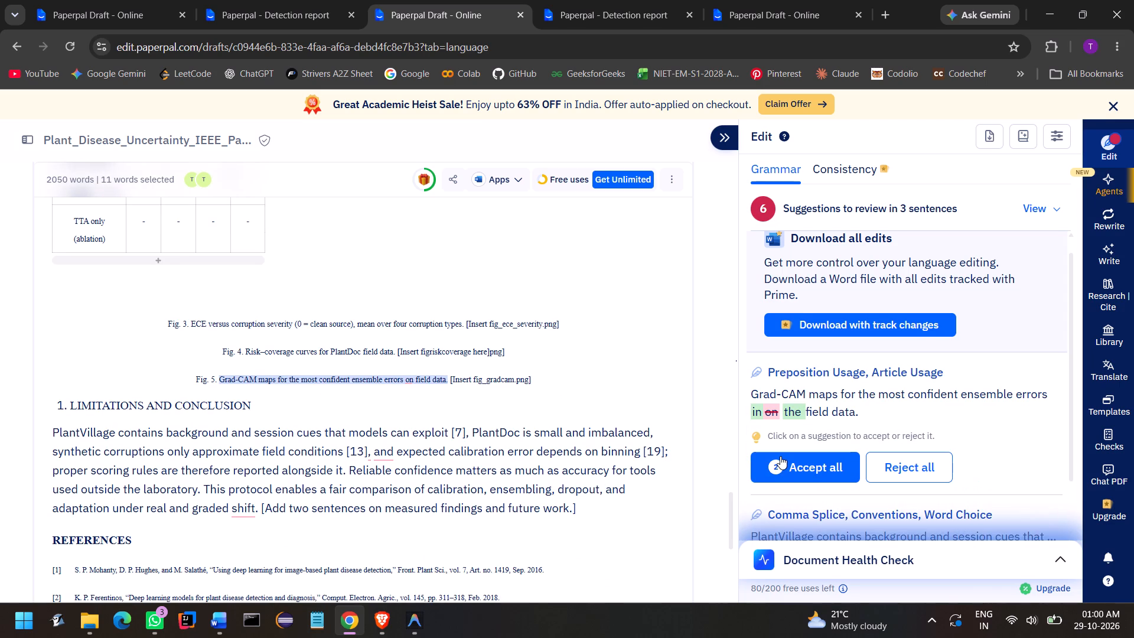
left_click(780, 456)
Accept the suggestions in Limitations and Conclusion, including "; the expected calibration error" and "graded shifts".
scroll(780, 456, "down", 1)
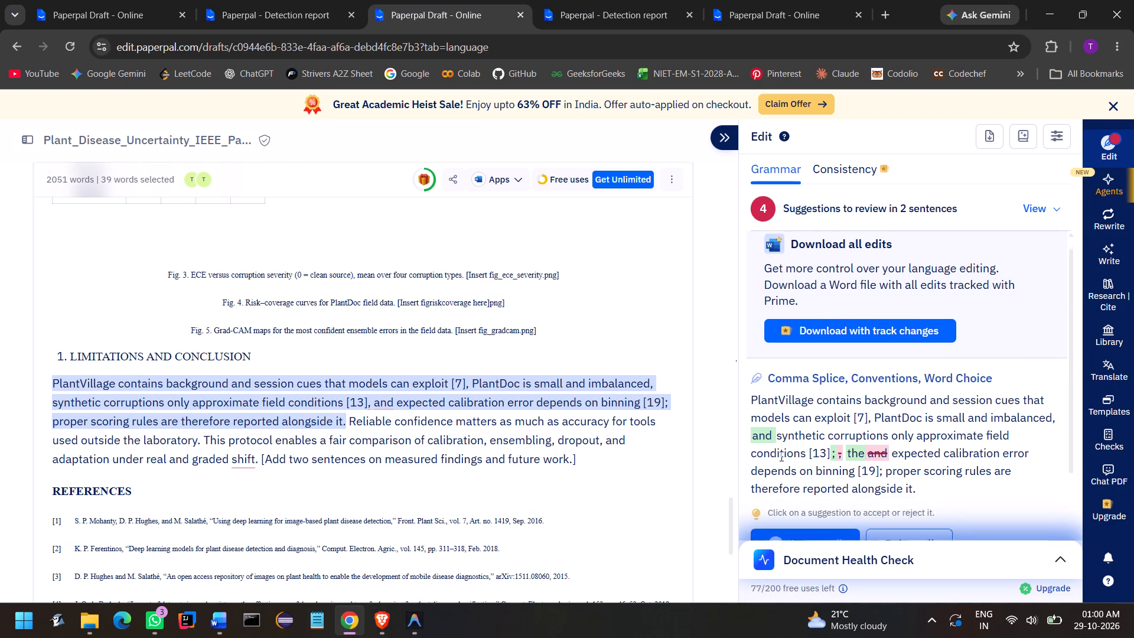
scroll(780, 456, "down", 1)
left_click(787, 487)
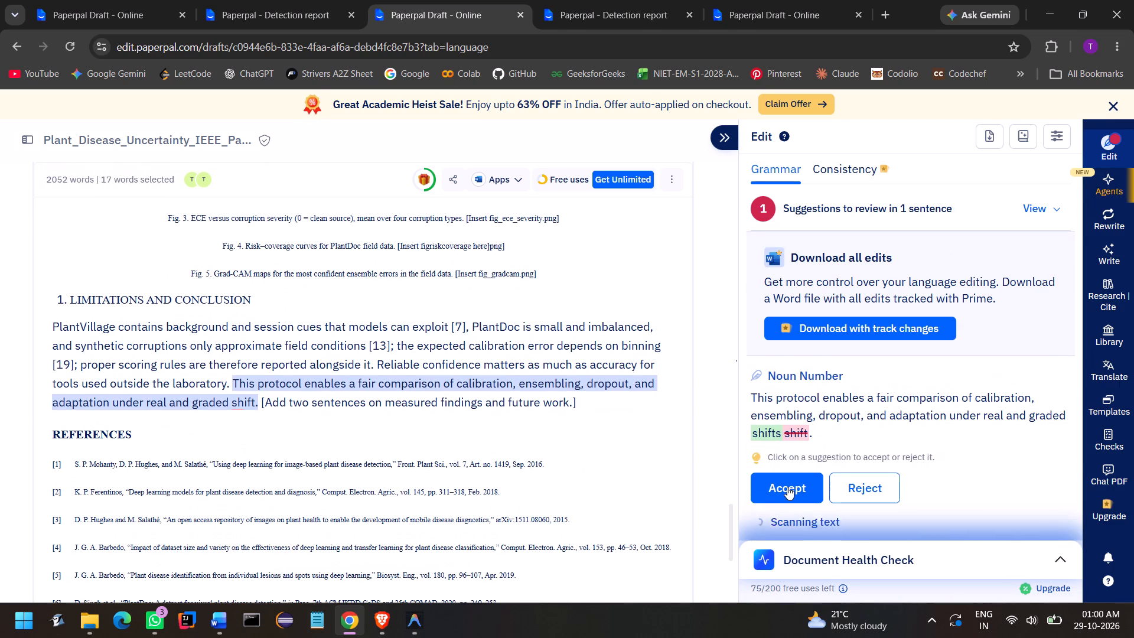
left_click(787, 487)
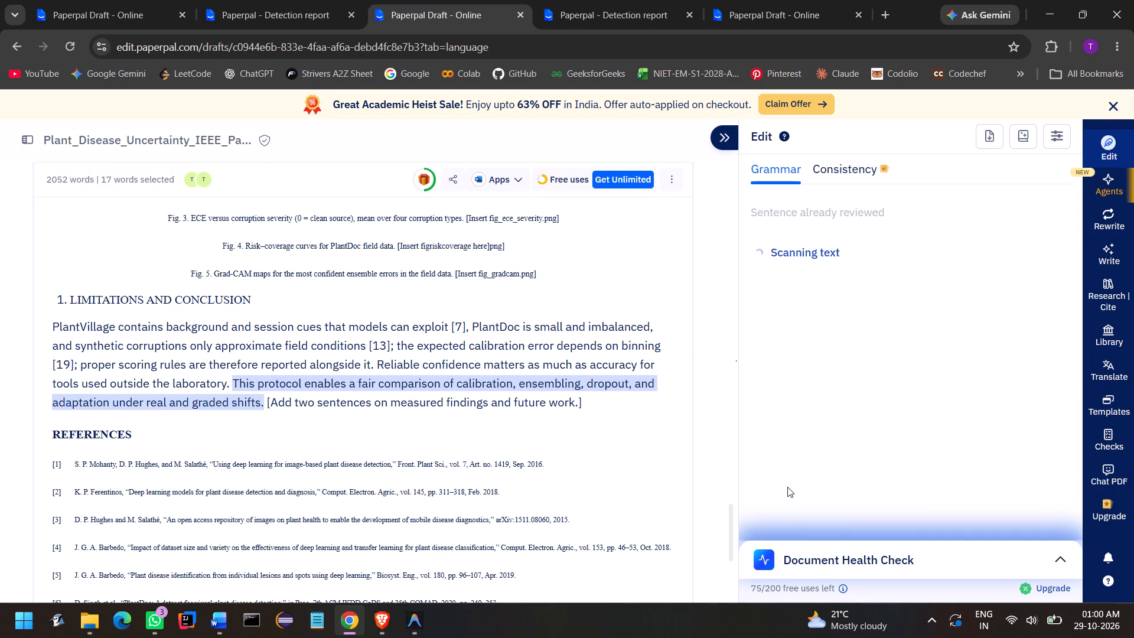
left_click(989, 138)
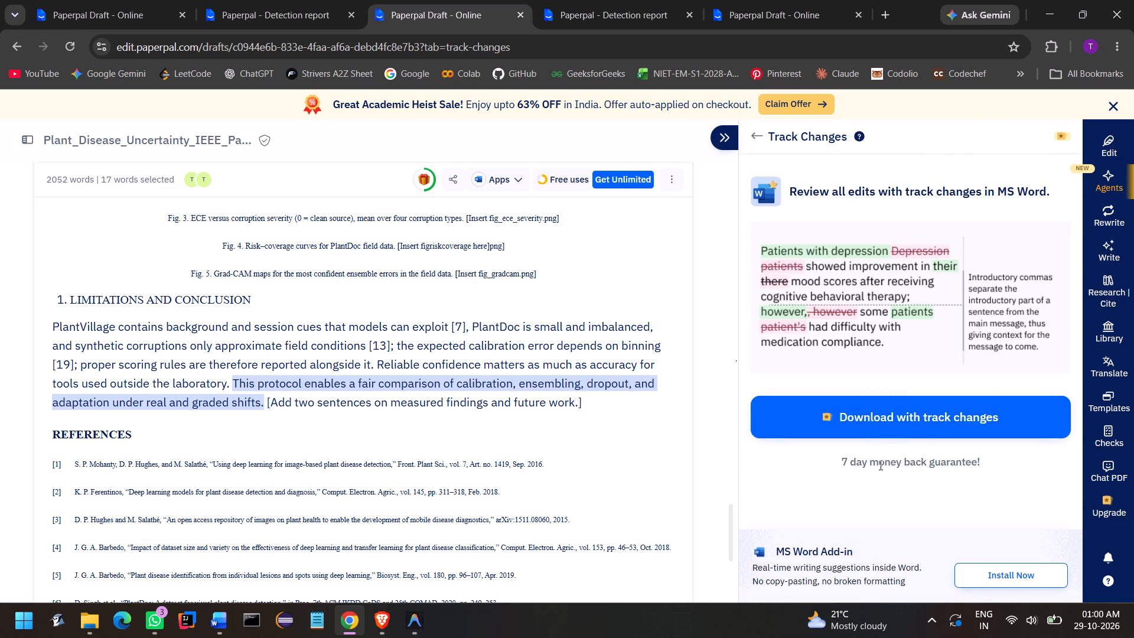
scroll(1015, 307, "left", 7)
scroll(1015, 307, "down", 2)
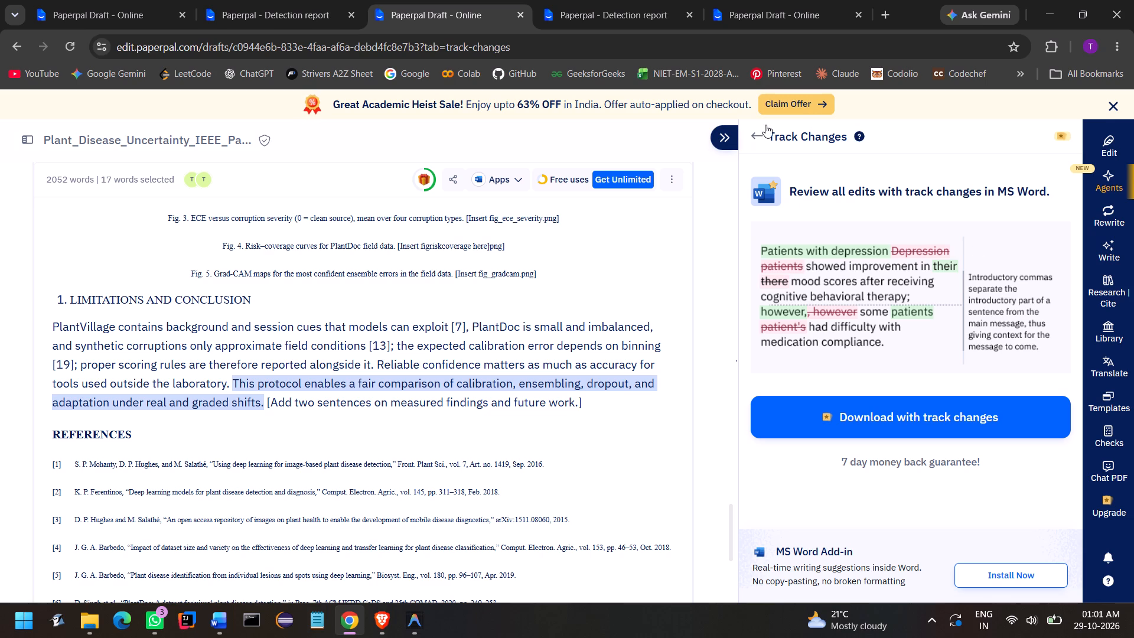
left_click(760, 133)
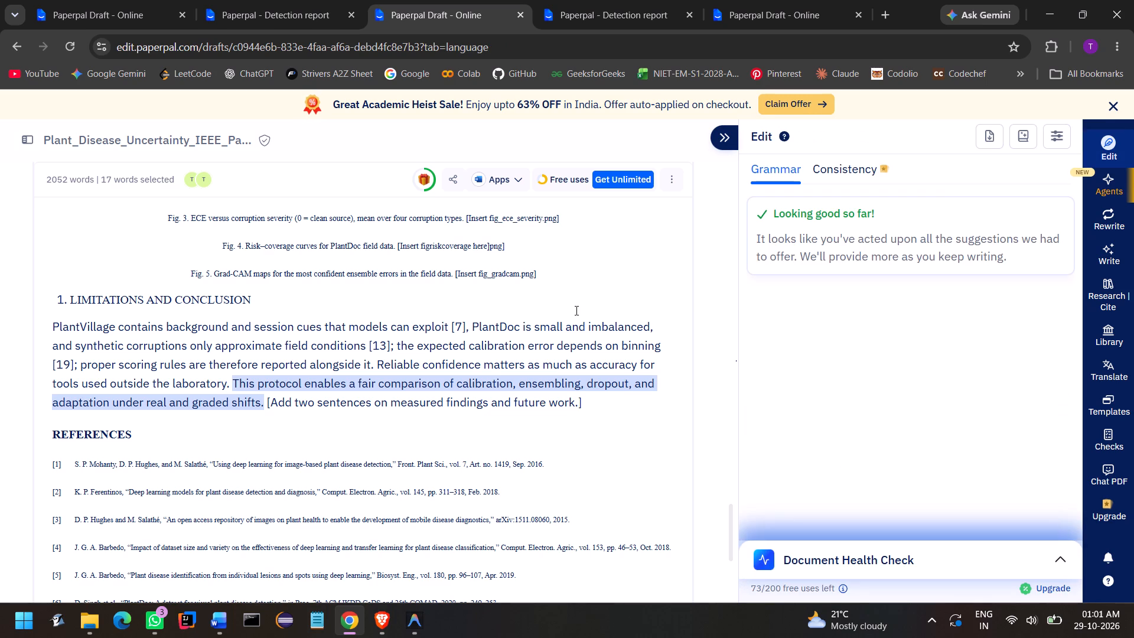
Download the edited plant disease uncertainty paper as a Word file.
scroll(564, 340, "down", 14)
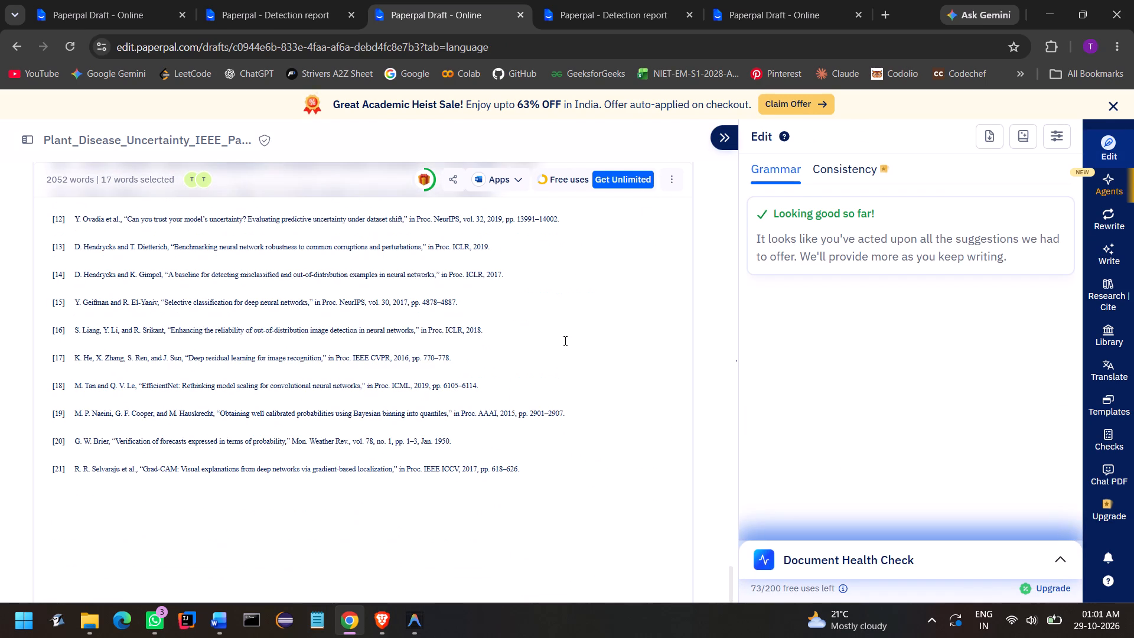
left_click(674, 177)
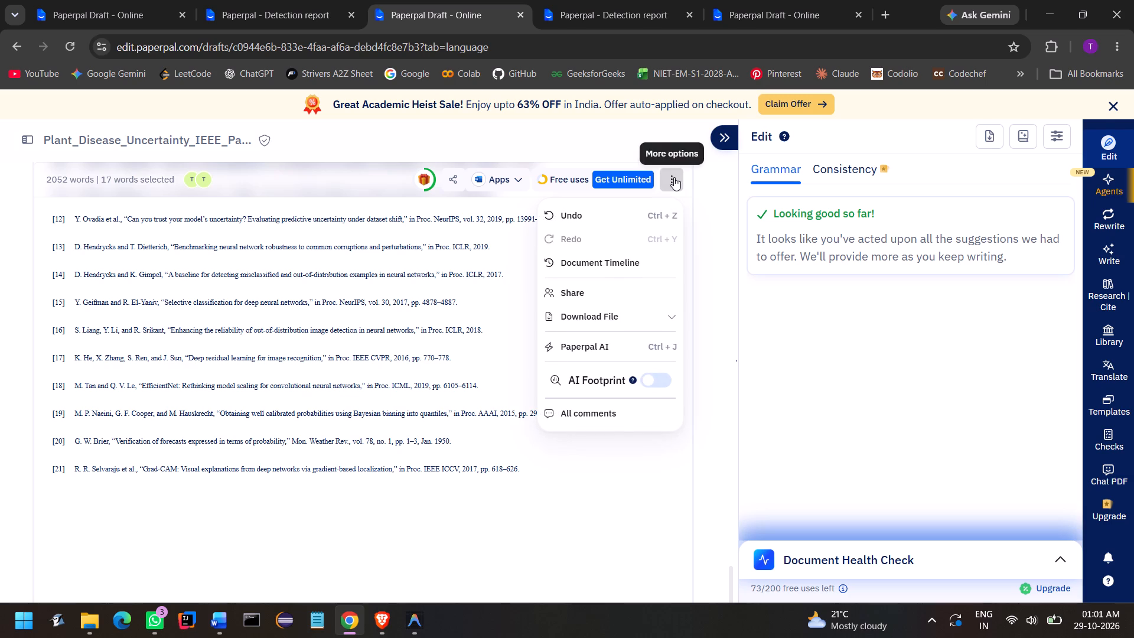
left_click(594, 310)
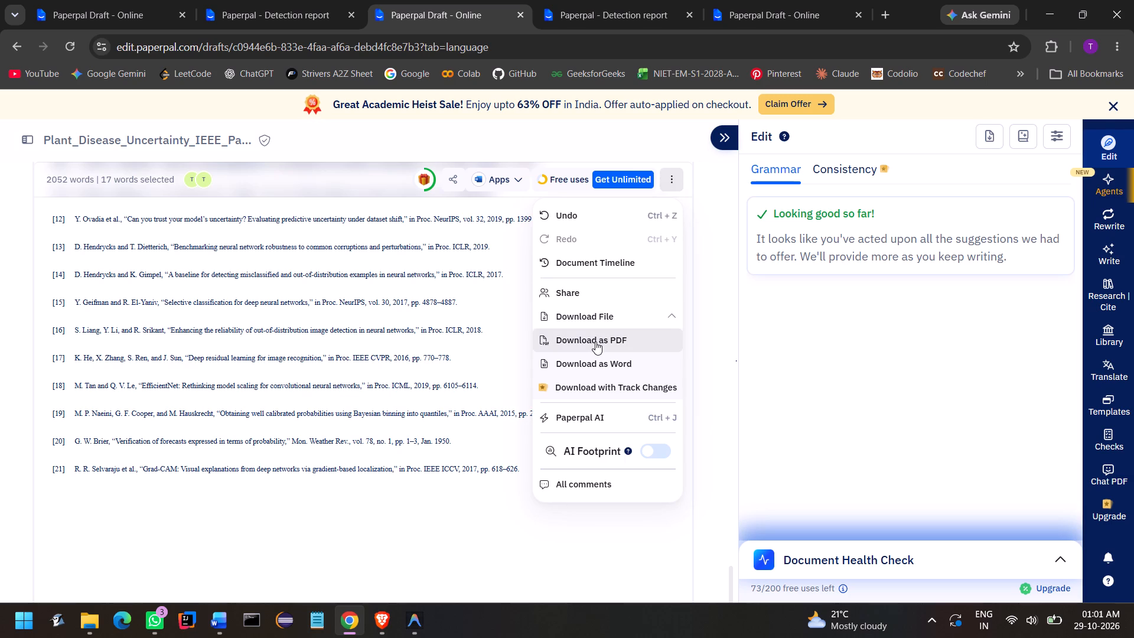
left_click(597, 358)
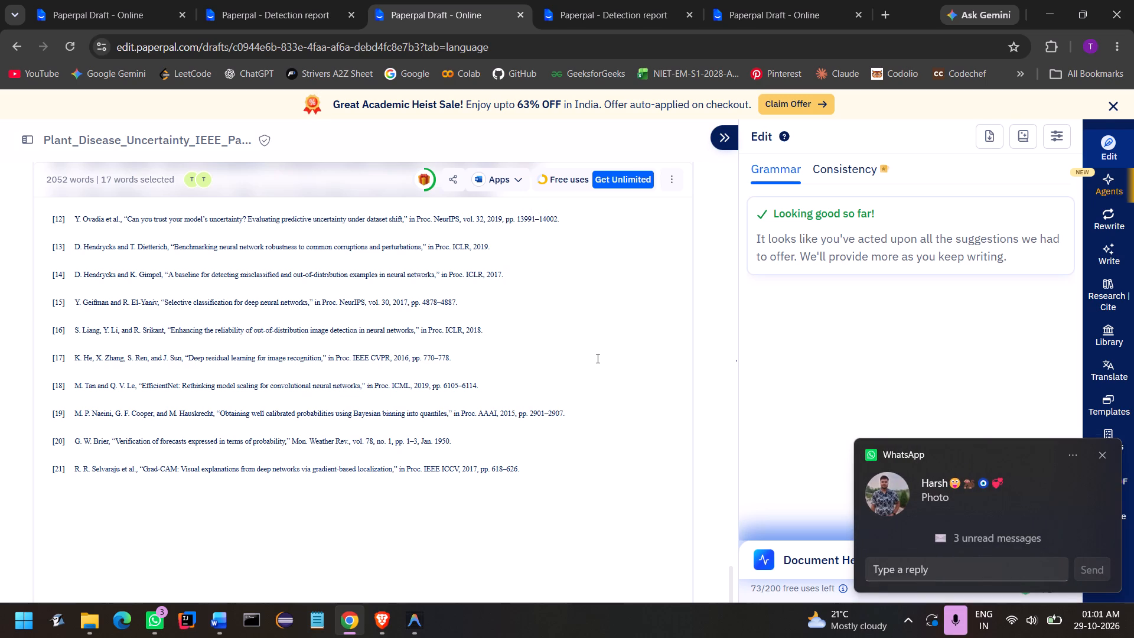
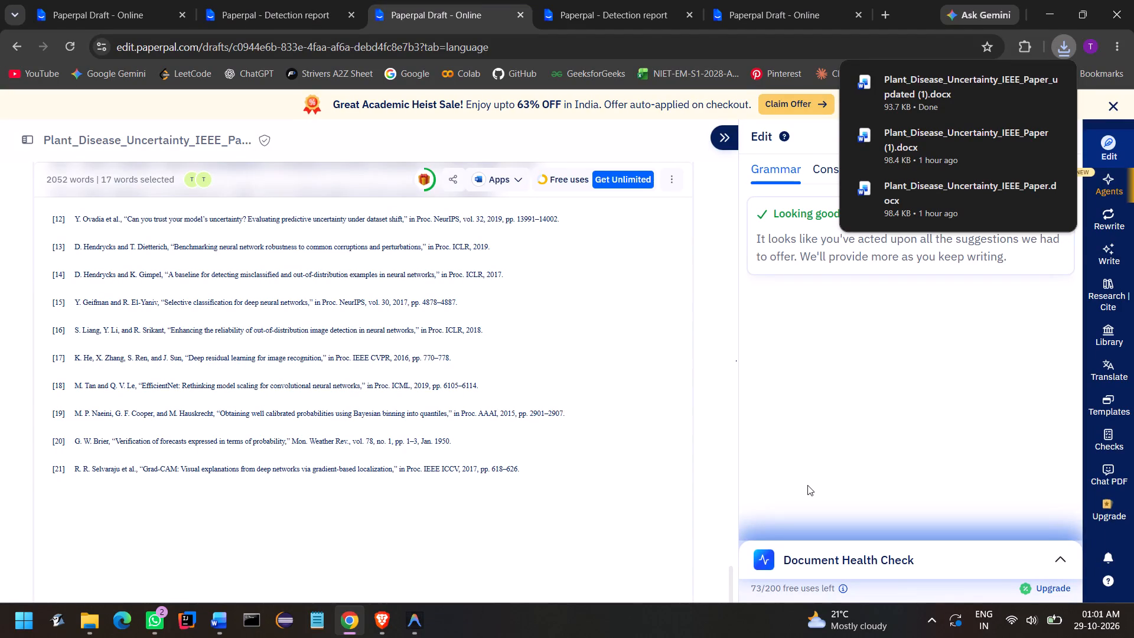
Download the edited plant disease uncertainty paper as a Word document.
scroll(520, 344, "down", 1)
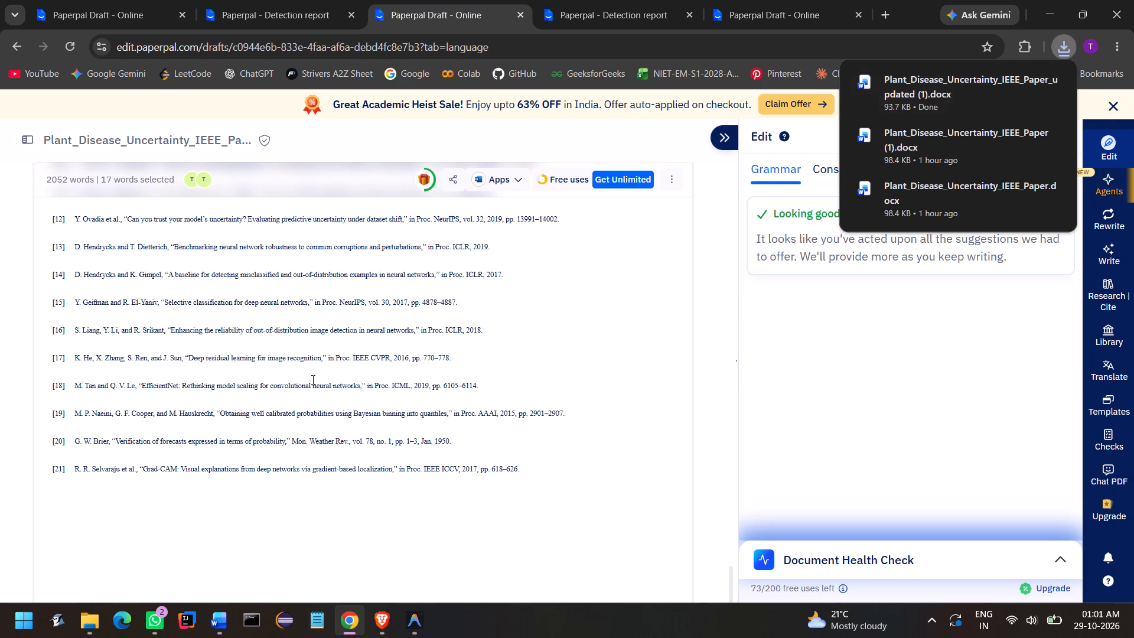
left_click(669, 180)
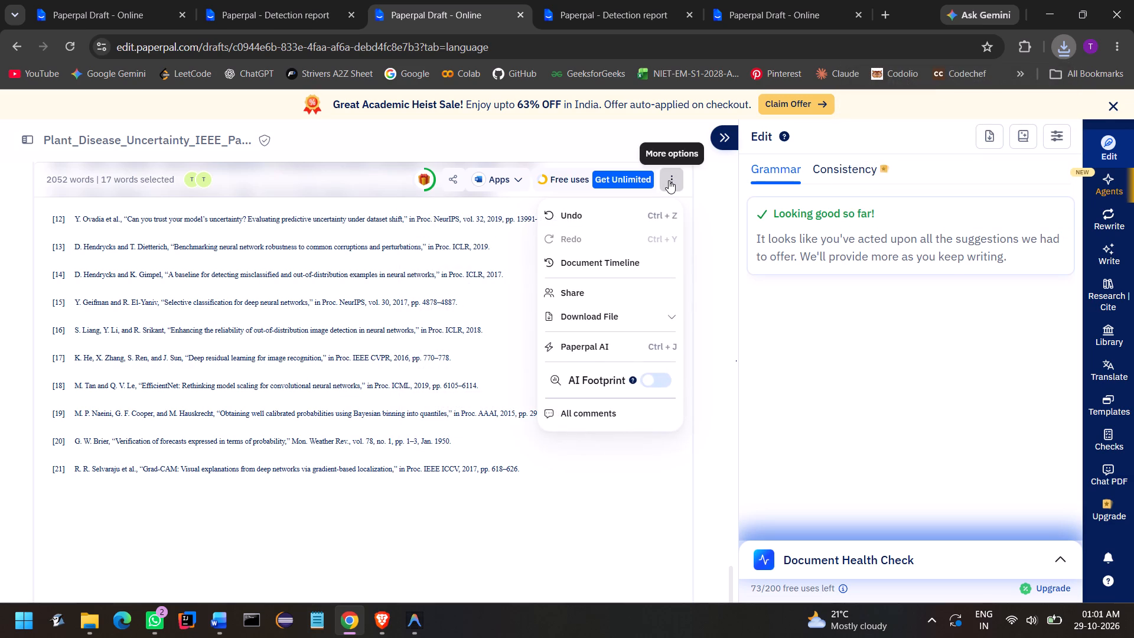
left_click(580, 320)
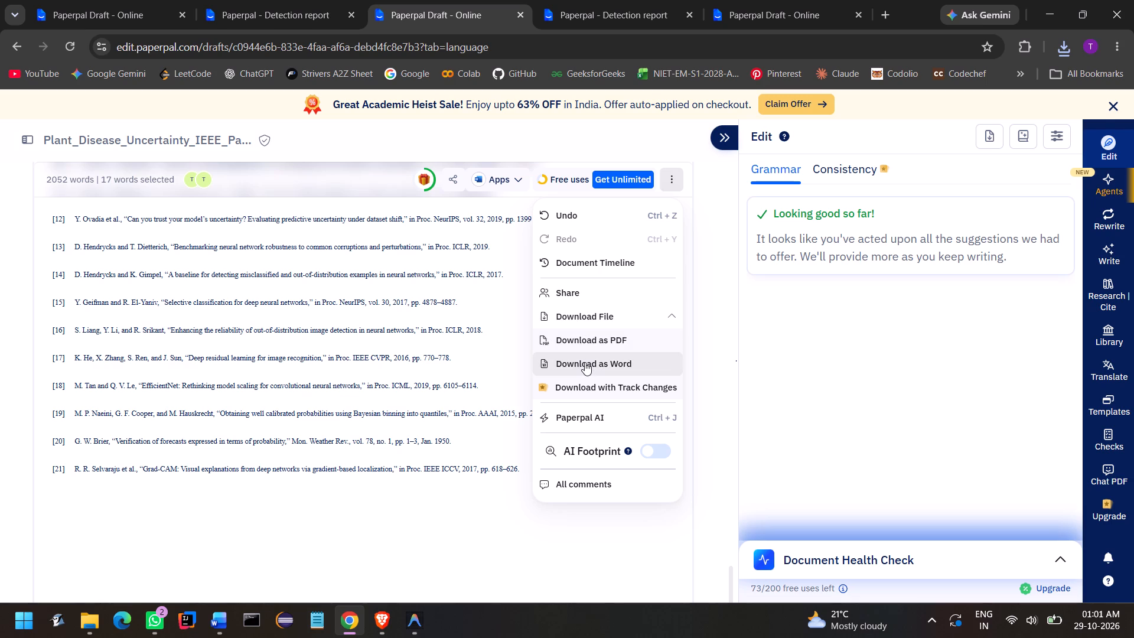
Download the corrected plant disease uncertainty paper as a Word file.
left_click(585, 362)
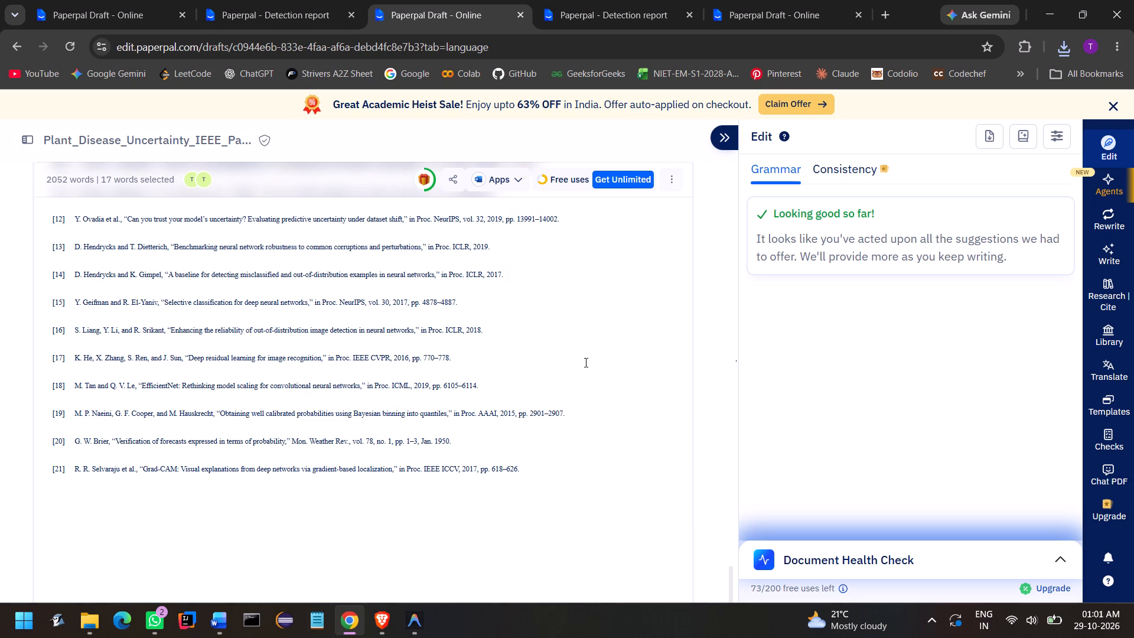